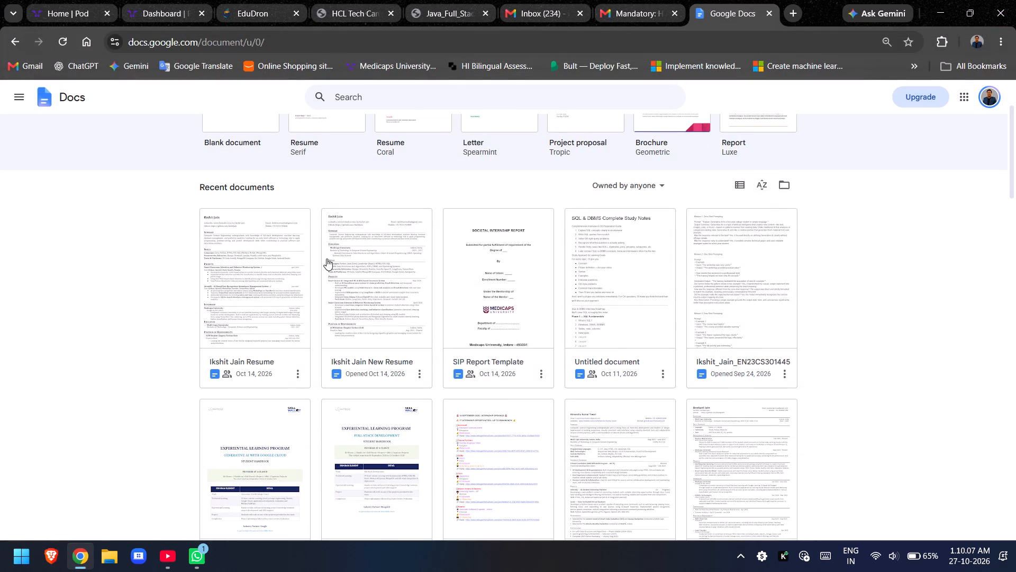
{"action": "left_click", "coordinate": [373, 307]}
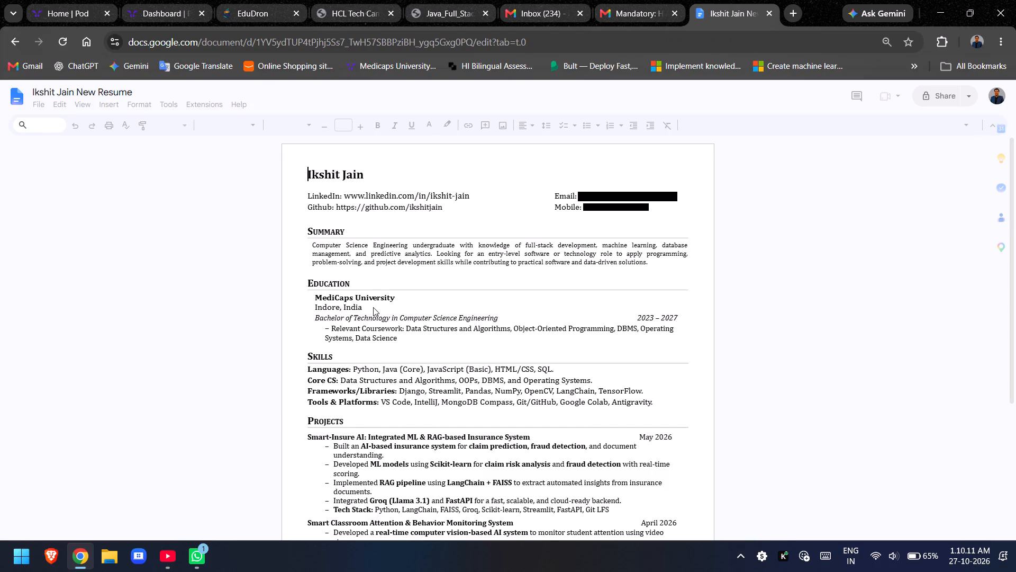
Review the resume's education, skills, projects and position of responsibility sections.
{"action": "scroll", "coordinate": [375, 360], "scroll_direction": "down", "scroll_amount": 2}
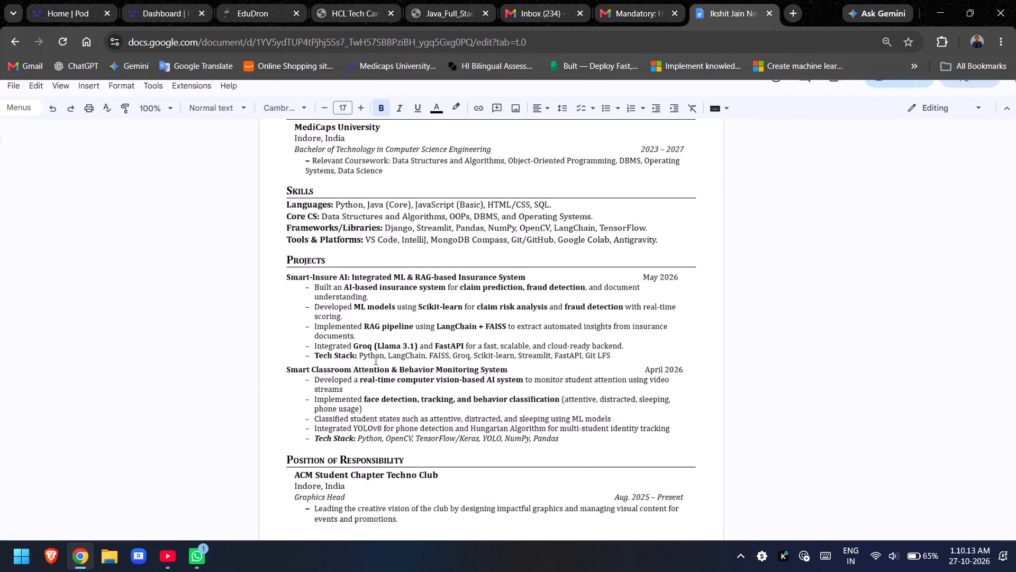
{"action": "scroll", "coordinate": [375, 360], "scroll_direction": "down", "scroll_amount": 1}
{"action": "scroll", "coordinate": [375, 360], "scroll_direction": "up", "scroll_amount": 1}
{"action": "scroll", "coordinate": [375, 360], "scroll_direction": "down", "scroll_amount": 4}
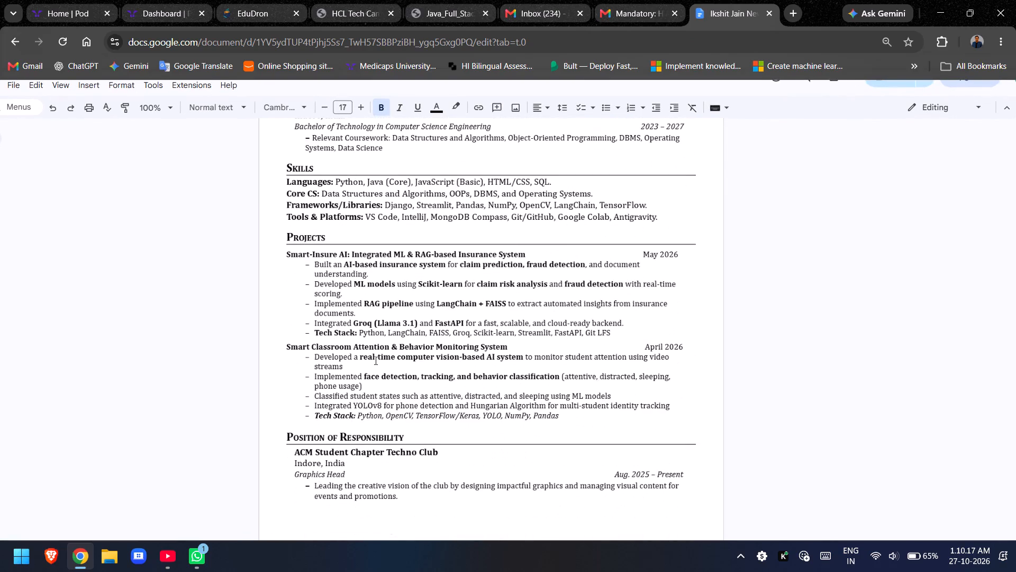
{"action": "scroll", "coordinate": [375, 360], "scroll_direction": "down", "scroll_amount": 1}
{"action": "scroll", "coordinate": [375, 360], "scroll_direction": "up", "scroll_amount": 2}
{"action": "scroll", "coordinate": [375, 360], "scroll_direction": "down", "scroll_amount": 1}
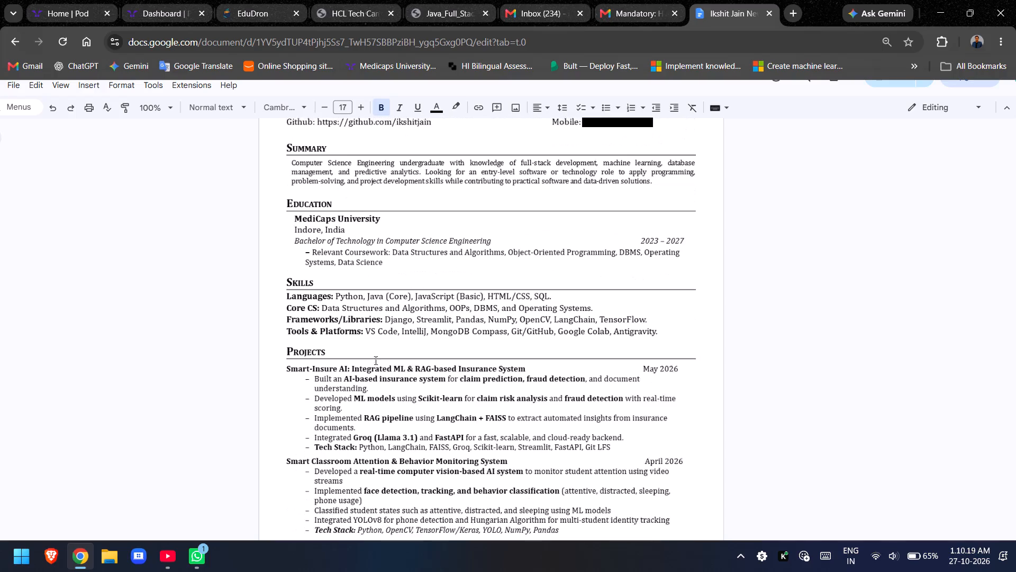
{"action": "scroll", "coordinate": [375, 360], "scroll_direction": "down", "scroll_amount": 2}
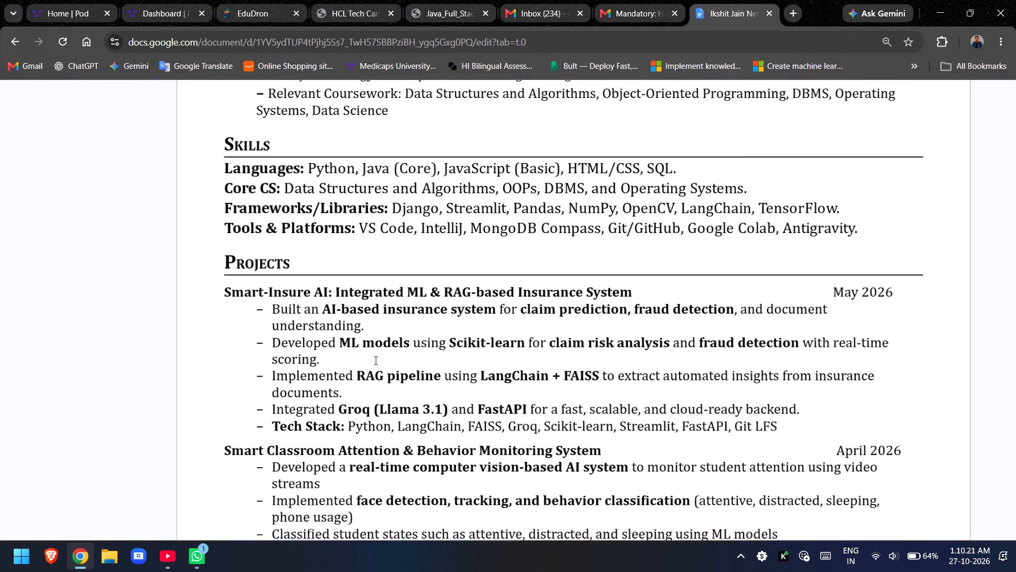
{"action": "scroll", "coordinate": [375, 360], "scroll_direction": "up", "scroll_amount": 1}
{"action": "scroll", "coordinate": [420, 299], "scroll_direction": "left", "scroll_amount": 1}
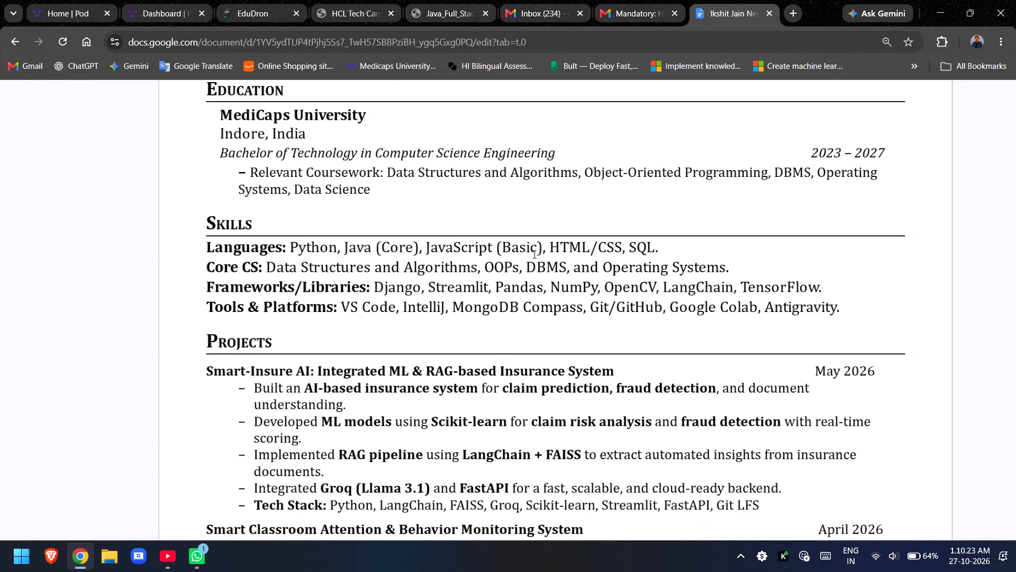
Remove "JavaScript (Basic)" from the Languages line under Skills, keeping "HTML/CSS" after "Java (Core)".
{"action": "left_click", "coordinate": [546, 247]}
{"action": "key", "text": "Left"}
{"action": "key", "text": "BackSpace"}
{"action": "key", "text": "BackSpace"}
{"action": "key", "text": "BackSpace"}
{"action": "key", "text": "BackSpace"}
{"action": "key", "text": "BackSpace"}
{"action": "key", "text": "BackSpace"}
{"action": "key", "text": "BackSpace"}
{"action": "key", "text": "BackSpace"}
{"action": "key", "text": "BackSpace"}
{"action": "key", "text": "BackSpace"}
{"action": "key", "text": "BackSpace"}
{"action": "key", "text": "BackSpace"}
{"action": "key", "text": "BackSpace"}
{"action": "key", "text": "BackSpace"}
{"action": "key", "text": "BackSpace"}
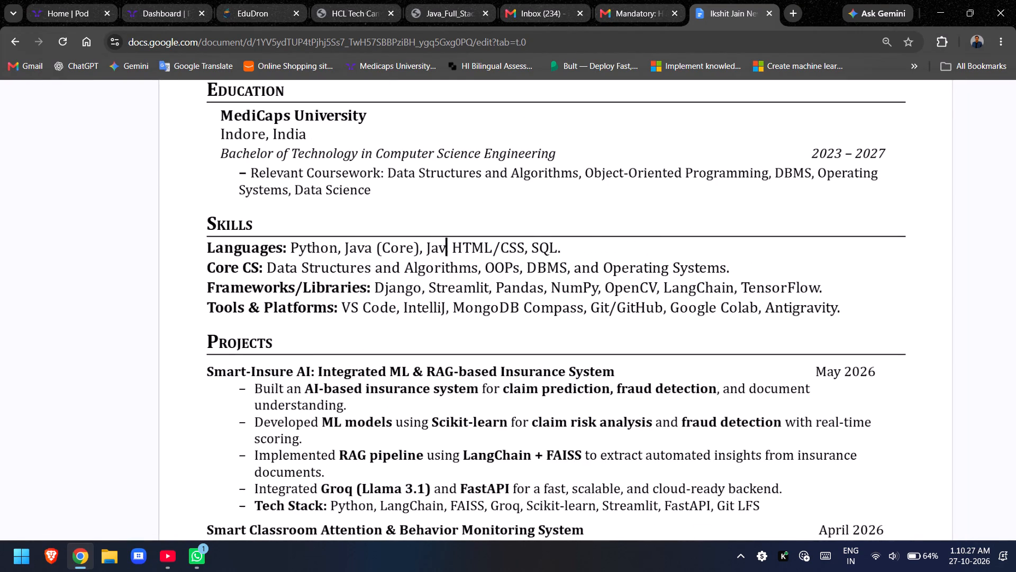
{"action": "key", "text": "BackSpace"}
{"action": "key", "text": "BackSpace"}
{"action": "key", "text": "BackSpace"}
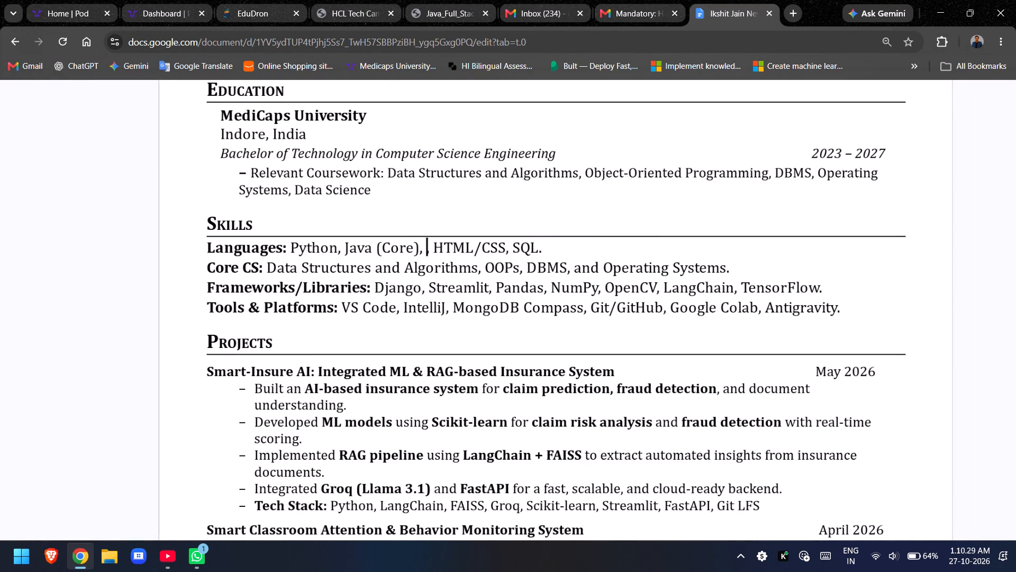
{"action": "key", "text": "Delete"}
{"action": "key", "text": "Delete"}
{"action": "key", "text": "Delete"}
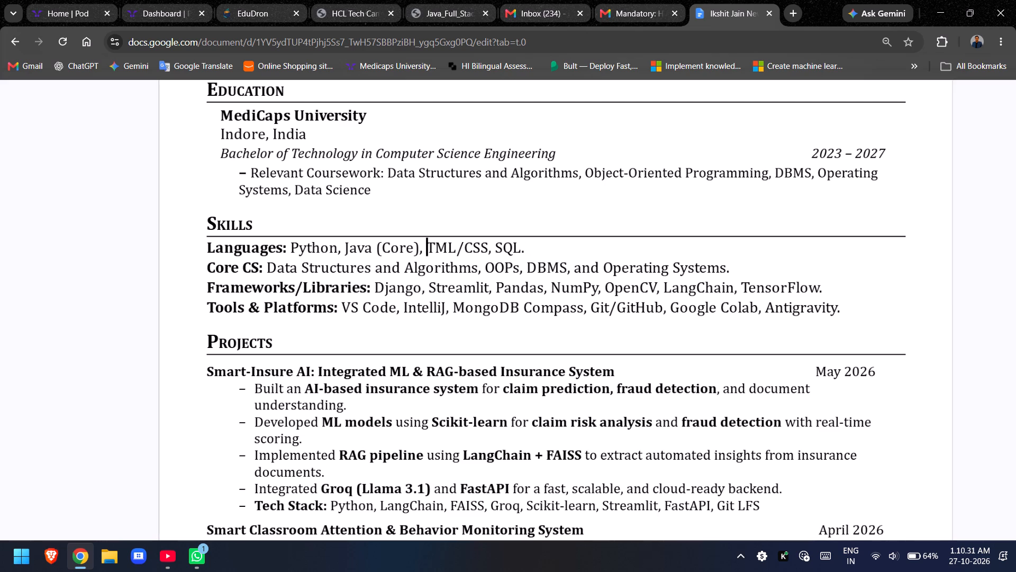
{"action": "key", "text": "shift+t"}
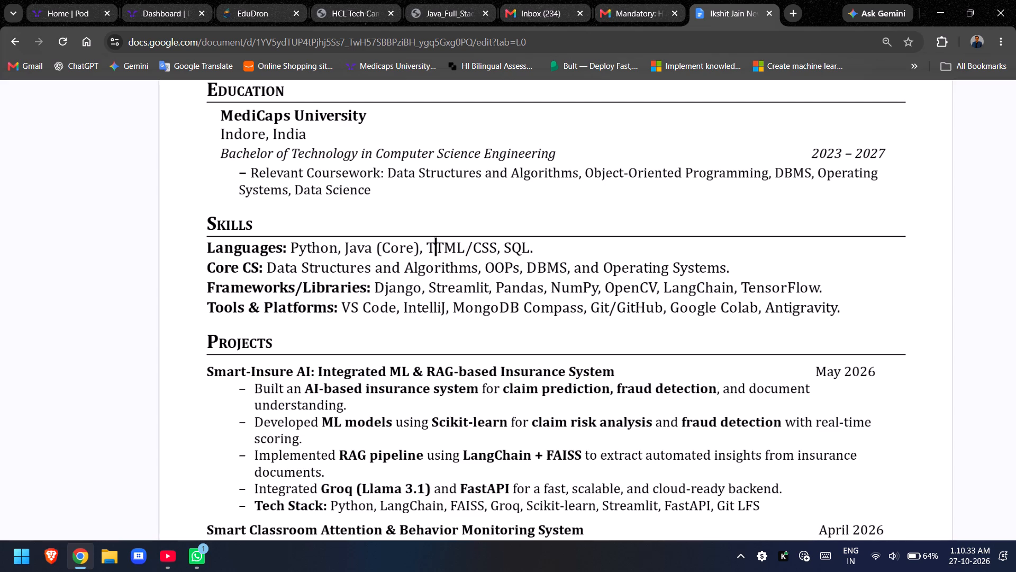
{"action": "key", "text": "BackSpace"}
{"action": "key", "text": "shift+h"}
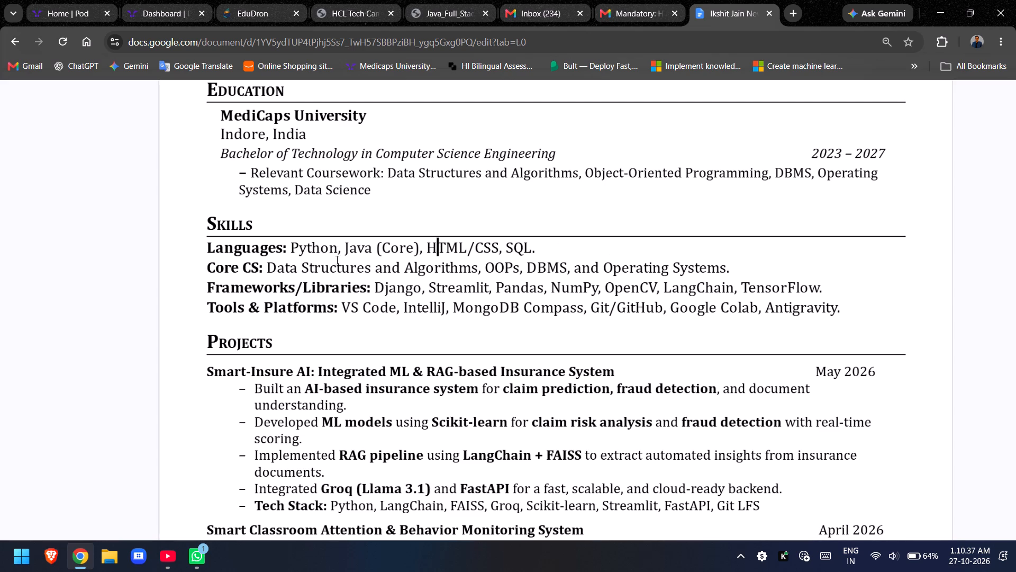
Delete "Data Structures and Algorithms" from the Core CS line so it starts with "OOPs".
{"action": "left_click", "coordinate": [482, 269]}
{"action": "key", "text": "BackSpace"}
{"action": "key", "text": "BackSpace"}
{"action": "key", "text": "BackSpace"}
{"action": "key", "text": "BackSpace"}
{"action": "key", "text": "BackSpace"}
{"action": "key", "text": "BackSpace"}
{"action": "key", "text": "BackSpace"}
{"action": "key", "text": "BackSpace"}
{"action": "key", "text": "BackSpace"}
{"action": "key", "text": "BackSpace"}
{"action": "key", "text": "BackSpace"}
{"action": "key", "text": "BackSpace"}
{"action": "key", "text": "BackSpace"}
{"action": "key", "text": "BackSpace"}
{"action": "key", "text": "BackSpace"}
{"action": "key", "text": "BackSpace"}
{"action": "key", "text": "BackSpace"}
{"action": "key", "text": "BackSpace"}
{"action": "key", "text": "BackSpace"}
{"action": "key", "text": "BackSpace"}
{"action": "key", "text": "BackSpace"}
{"action": "key", "text": "BackSpace"}
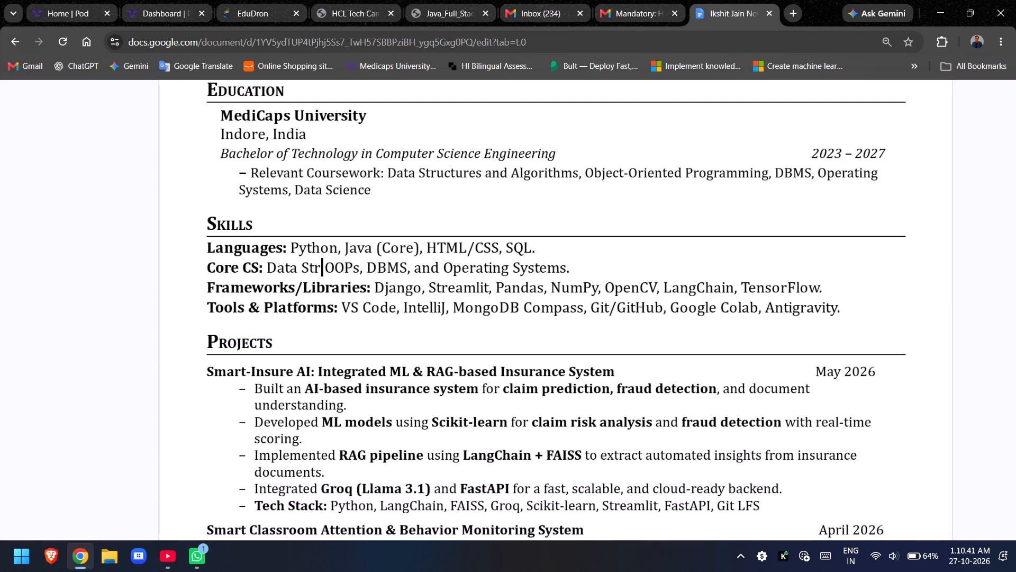
{"action": "key", "text": "BackSpace"}
{"action": "key", "text": "BackSpace"}
{"action": "key", "text": "BackSpace"}
{"action": "key", "text": "BackSpace"}
{"action": "key", "text": "BackSpace"}
{"action": "key", "text": "BackSpace"}
{"action": "key", "text": "BackSpace"}
{"action": "key", "text": "Delete"}
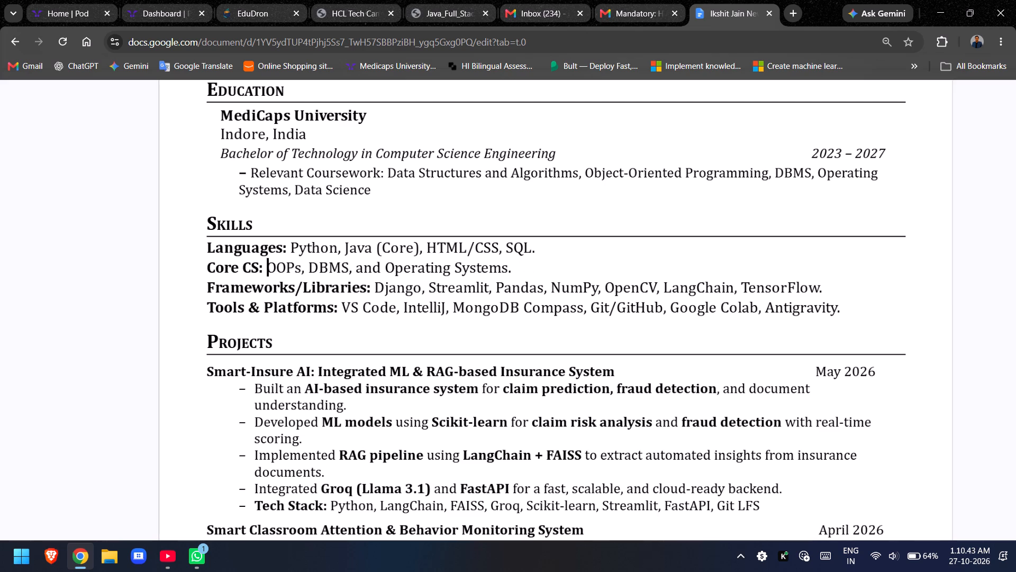
{"action": "left_click", "coordinate": [549, 267]}
Remove "LangChain" and "TensorFlow" from the Frameworks/Libraries line so it ends with "OpenCV.".
{"action": "left_click", "coordinate": [734, 290]}
{"action": "key", "text": "Right"}
{"action": "key", "text": "BackSpace"}
{"action": "key", "text": "BackSpace"}
{"action": "key", "text": "BackSpace"}
{"action": "key", "text": "BackSpace"}
{"action": "key", "text": "BackSpace"}
{"action": "key", "text": "BackSpace"}
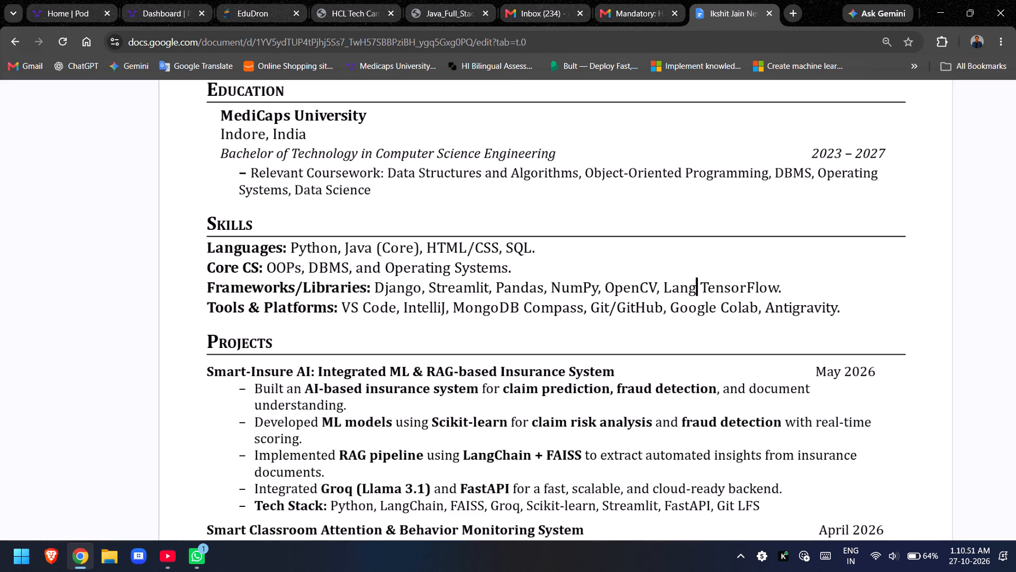
{"action": "key", "text": "BackSpace"}
{"action": "key", "text": "BackSpace"}
{"action": "key", "text": "BackSpace"}
{"action": "key", "text": "BackSpace"}
{"action": "key", "text": "BackSpace"}
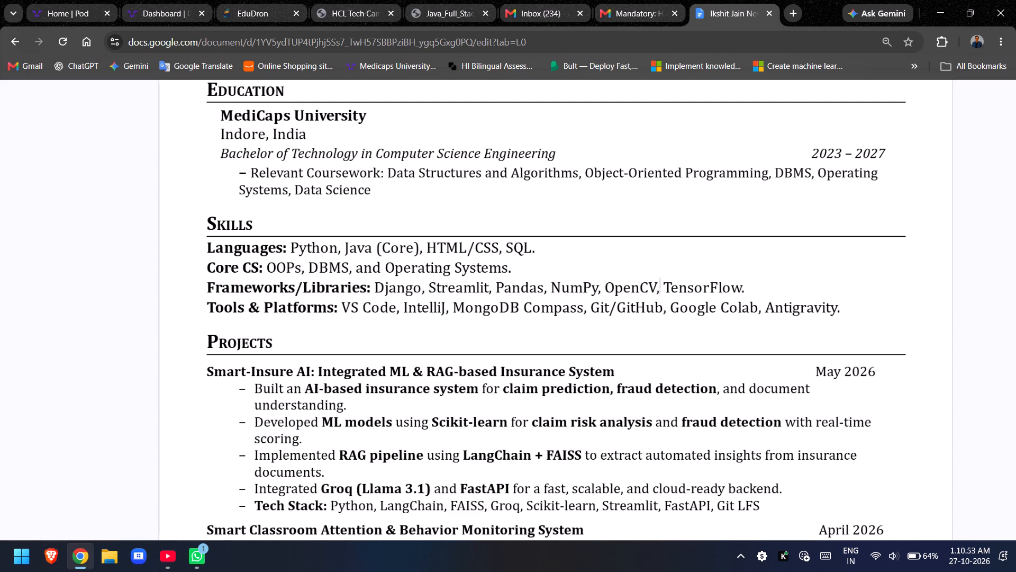
{"action": "key", "text": "Delete"}
{"action": "key", "text": "Delete"}
{"action": "key", "text": "Delete"}
{"action": "key", "text": "Delete"}
{"action": "key", "text": "Delete"}
{"action": "key", "text": "Delete"}
{"action": "key", "text": "Delete"}
{"action": "key", "text": "Delete"}
{"action": "key", "text": "Delete"}
{"action": "key", "text": "Delete"}
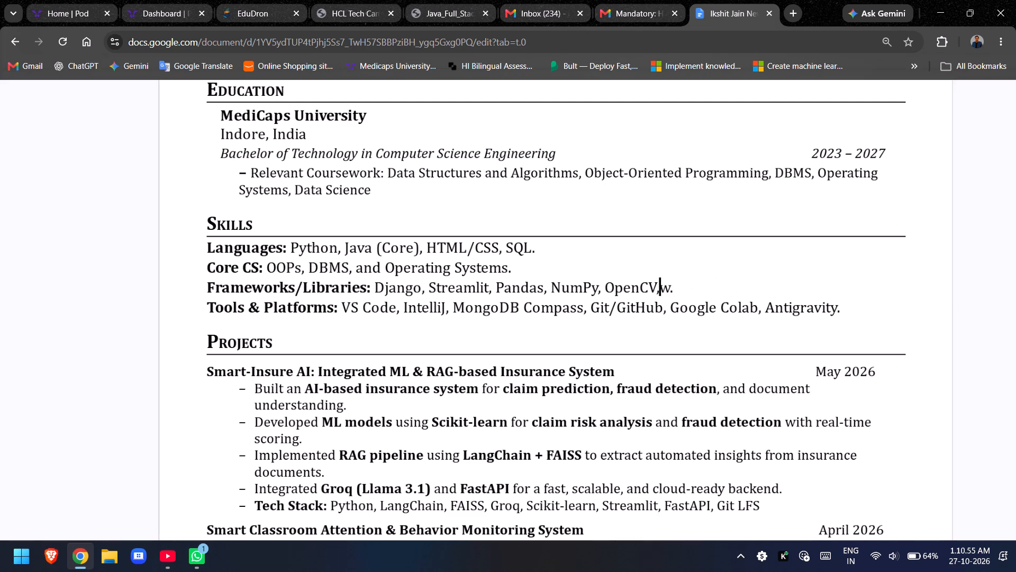
{"action": "key", "text": "Delete"}
{"action": "key", "text": "BackSpace"}
{"action": "left_click", "coordinate": [710, 329]}
Open the Ik_HCL PDF resume from the Downloads folder in File Explorer.
{"action": "scroll", "coordinate": [622, 344], "scroll_direction": "up", "scroll_amount": 1}
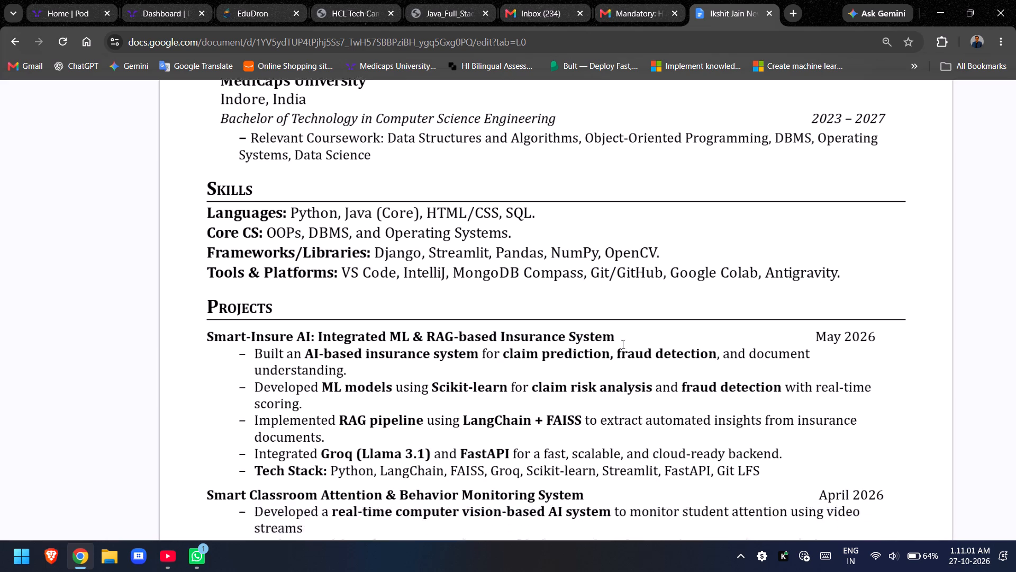
{"action": "scroll", "coordinate": [622, 344], "scroll_direction": "up", "scroll_amount": 2}
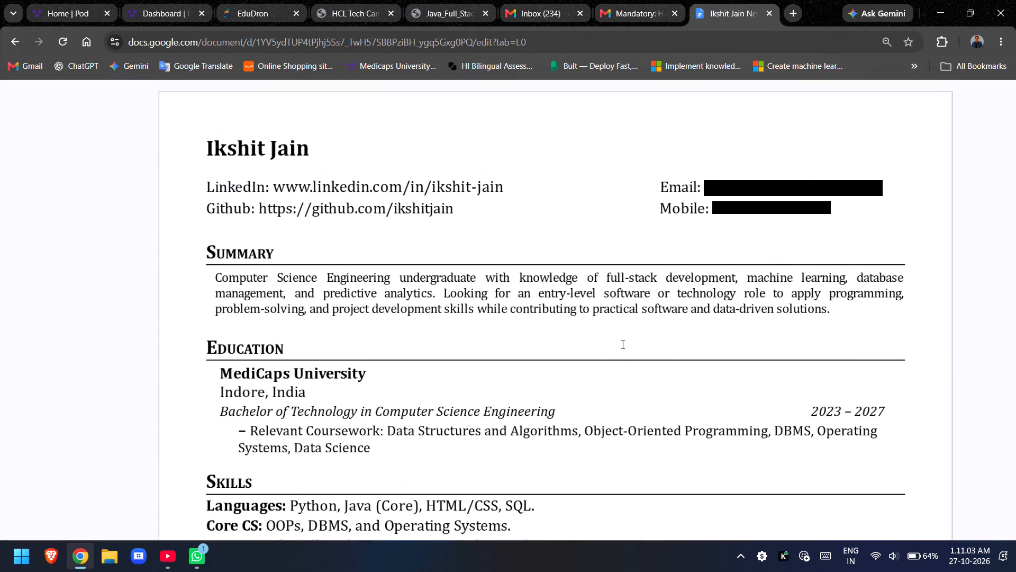
{"action": "left_click", "coordinate": [338, 0]}
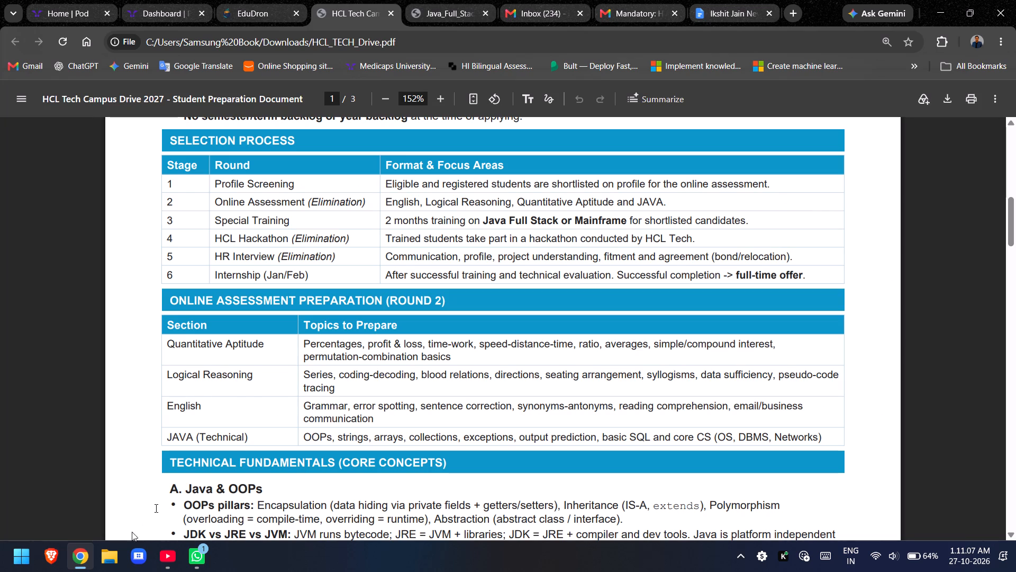
{"action": "left_click", "coordinate": [107, 566]}
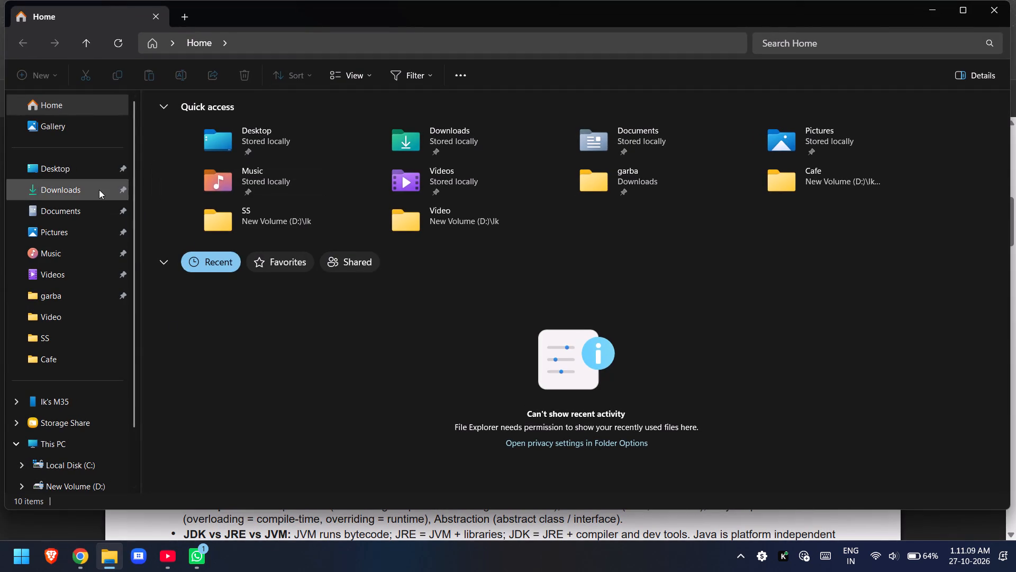
{"action": "left_click", "coordinate": [99, 190]}
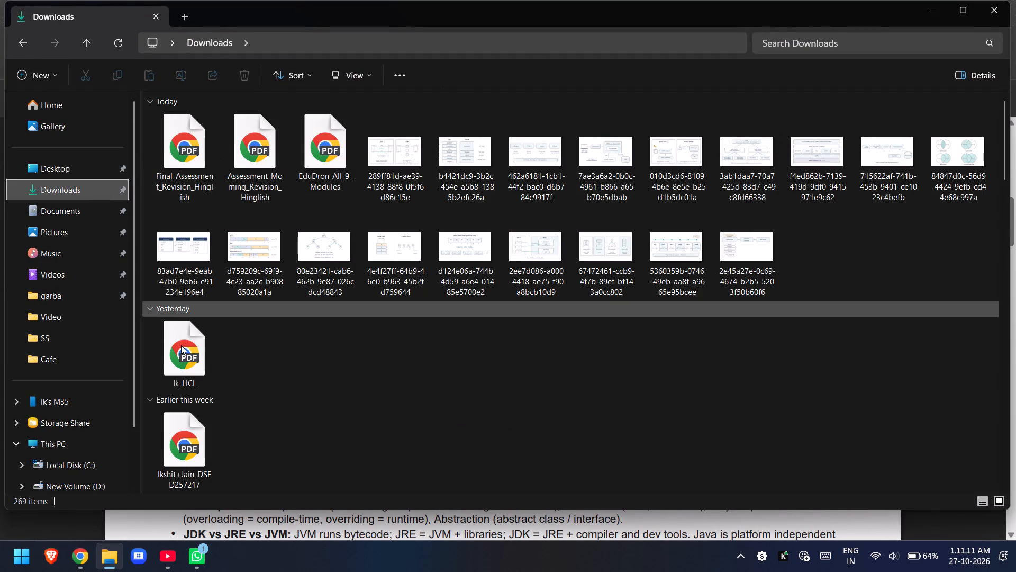
{"action": "double_click", "coordinate": [181, 345]}
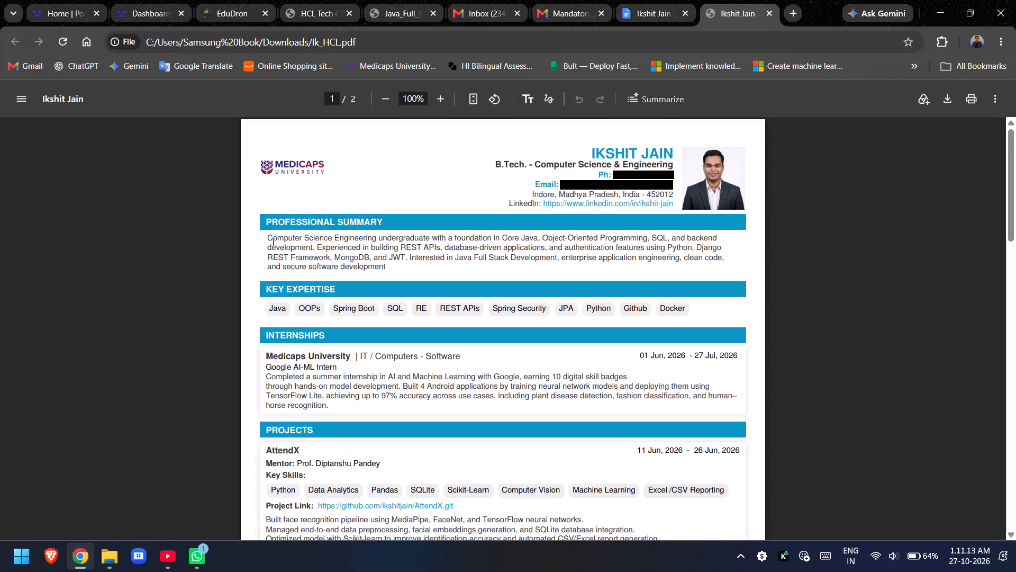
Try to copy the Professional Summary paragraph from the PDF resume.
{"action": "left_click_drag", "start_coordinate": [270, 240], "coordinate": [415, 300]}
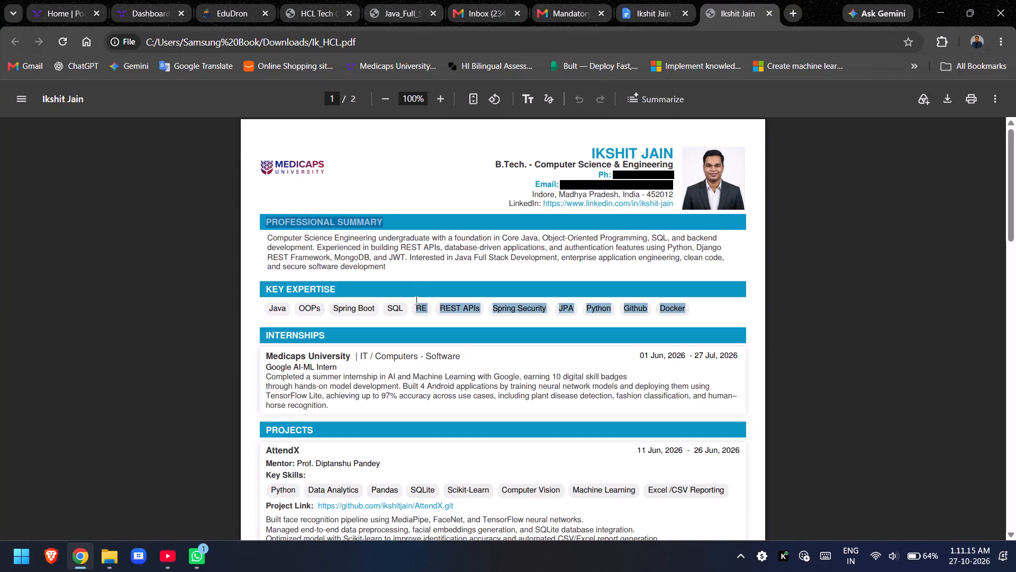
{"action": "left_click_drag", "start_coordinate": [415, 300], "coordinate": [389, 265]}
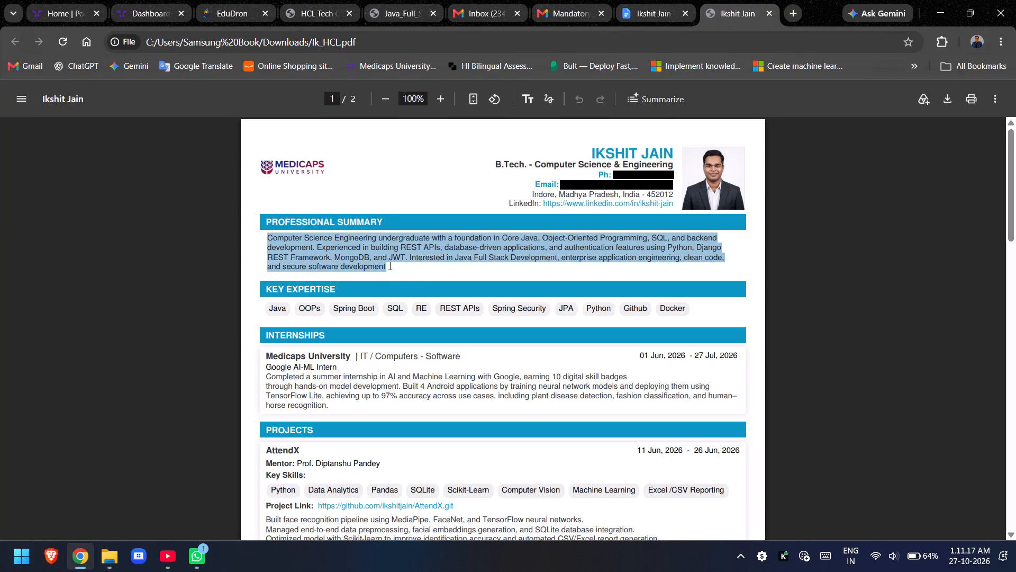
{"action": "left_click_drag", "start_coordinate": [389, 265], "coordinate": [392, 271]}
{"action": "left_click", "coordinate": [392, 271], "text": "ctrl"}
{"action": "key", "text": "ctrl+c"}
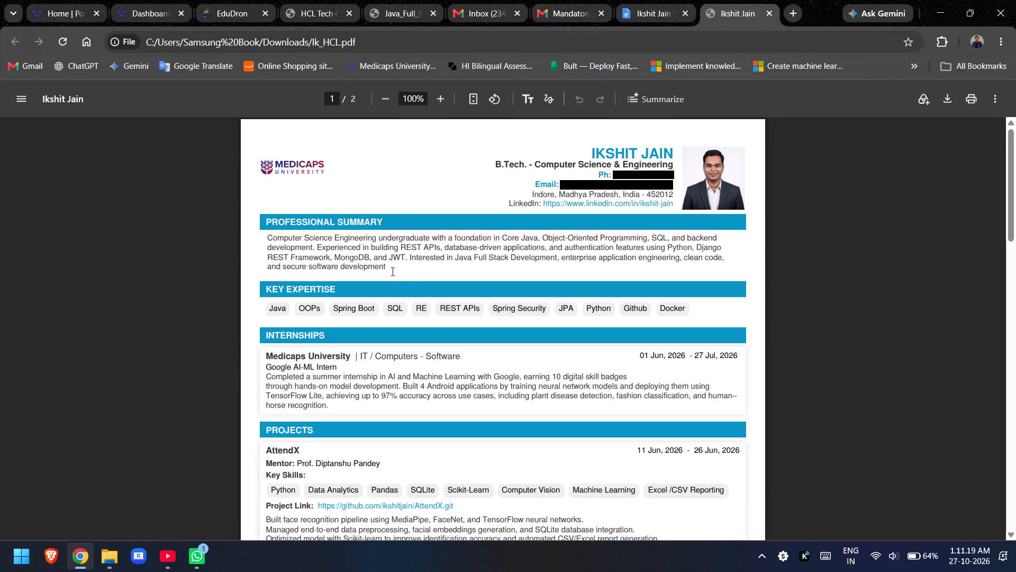
Return to the resume document and replace the whole Summary paragraph with the clipboard contents.
{"action": "key", "text": "alt+Tab"}
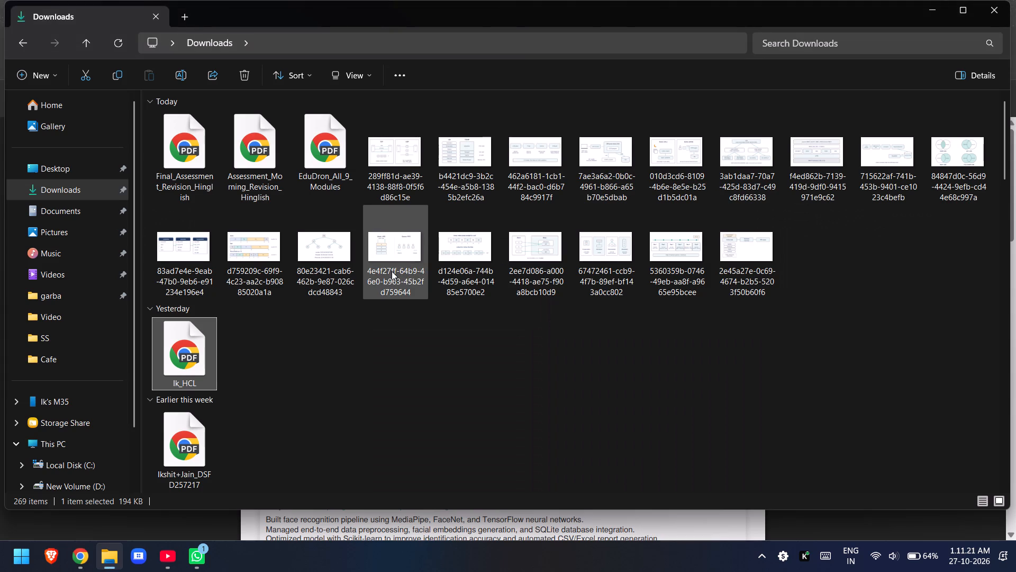
{"action": "key", "text": "alt+Tab"}
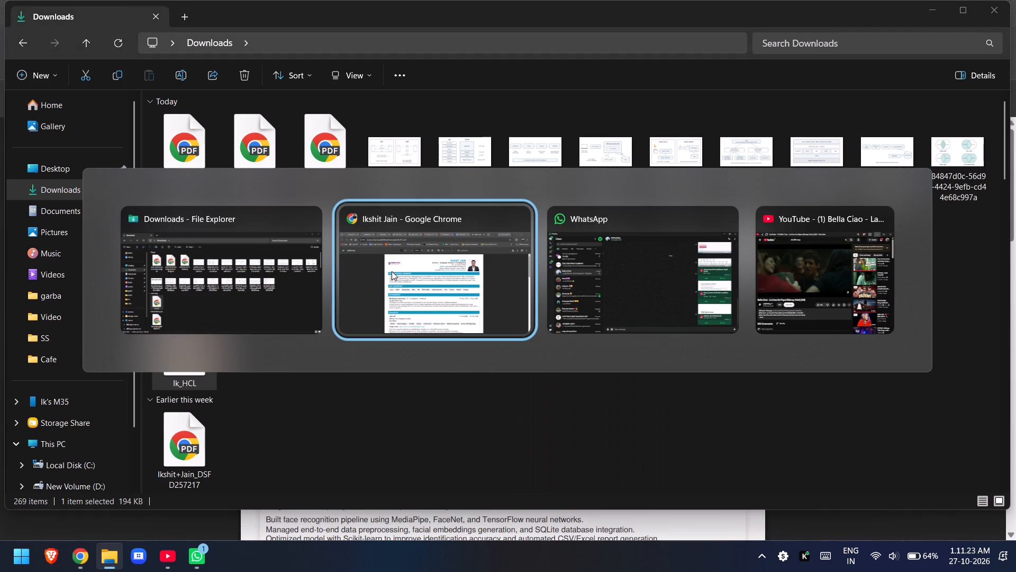
{"action": "key", "text": "alt+Tab"}
{"action": "key", "text": "alt+Tab"}
{"action": "key", "text": "alt+Tab"}
{"action": "key", "text": "alt+Tab"}
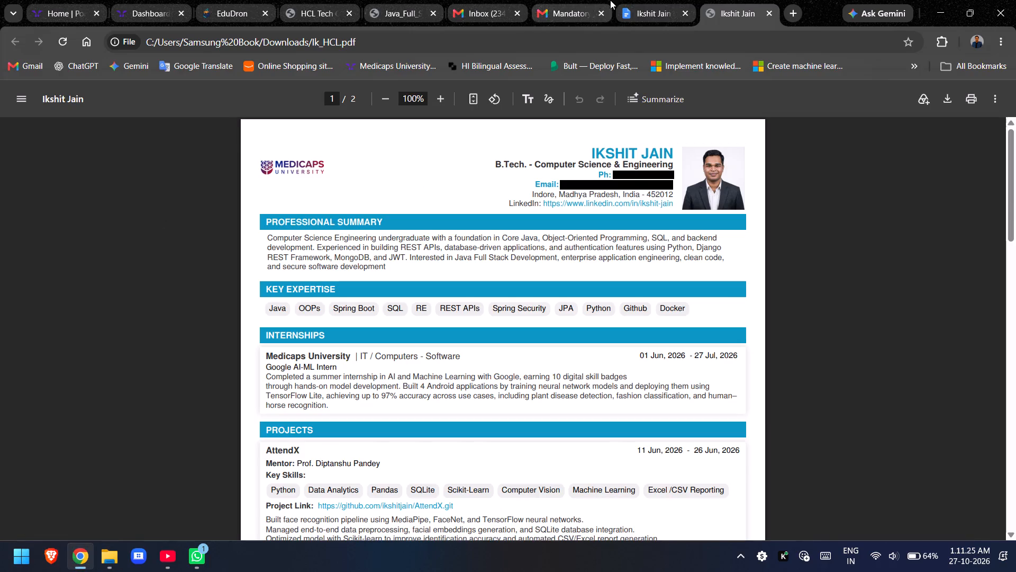
{"action": "left_click", "coordinate": [649, 0]}
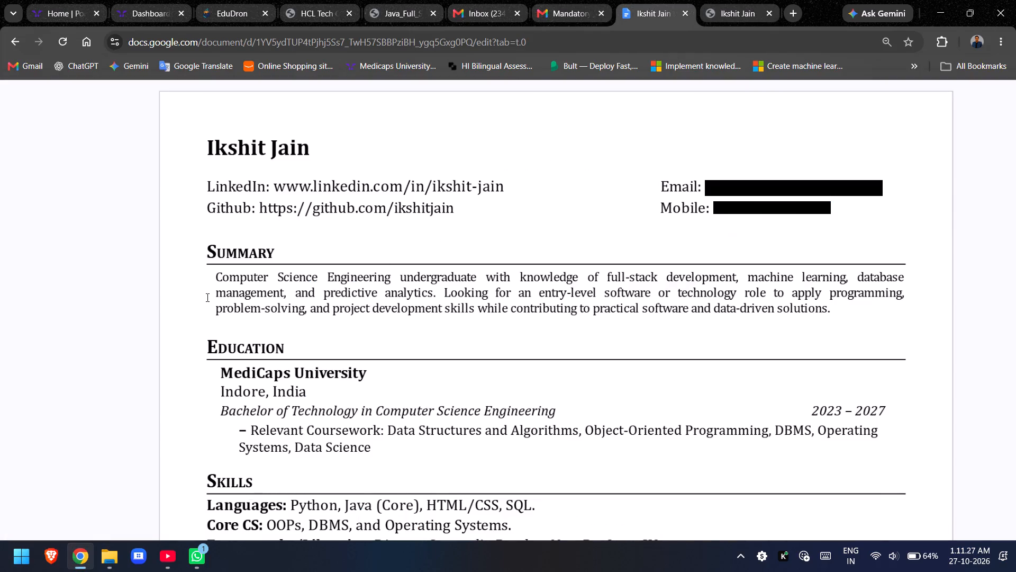
{"action": "left_click_drag", "start_coordinate": [216, 277], "coordinate": [739, 307]}
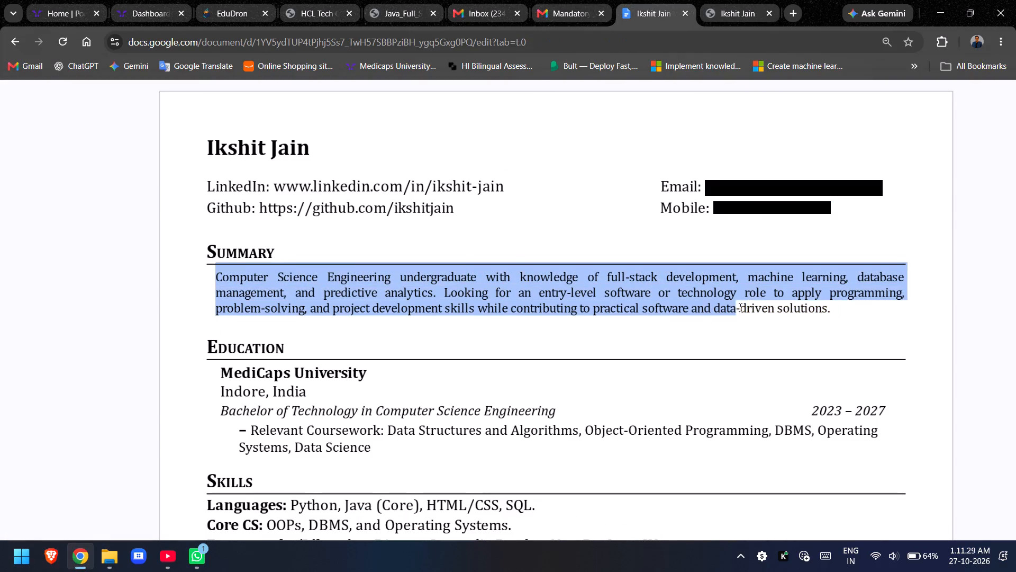
{"action": "left_click_drag", "start_coordinate": [739, 307], "coordinate": [843, 310]}
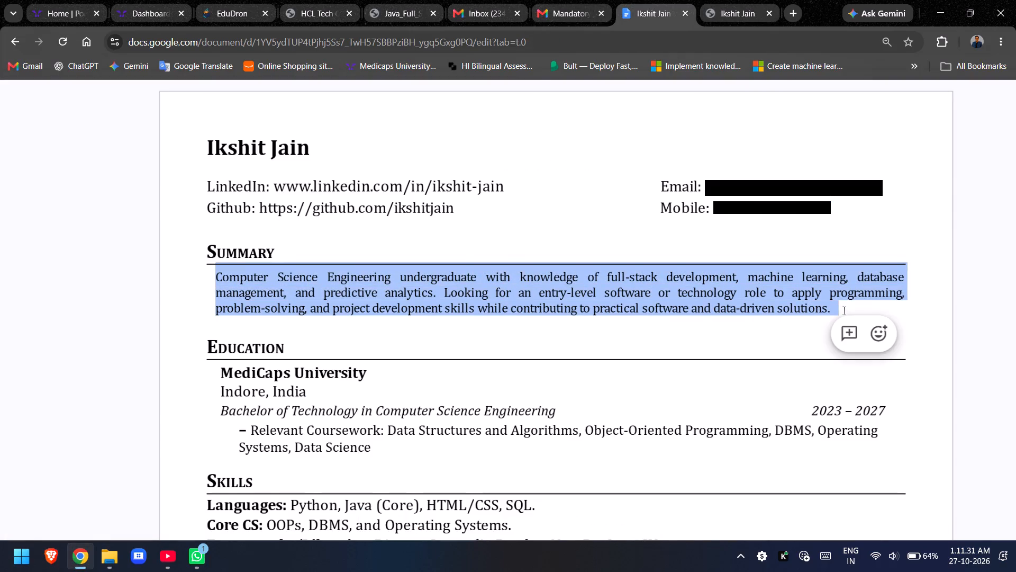
{"action": "key", "text": "ctrl+v"}
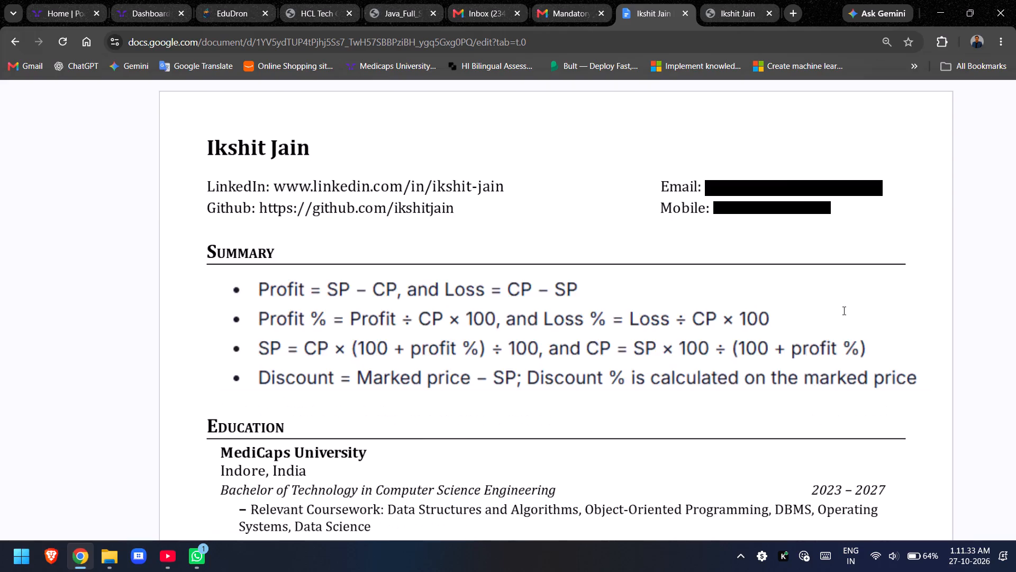
Undo the last paste over the Summary paragraph in the resume document.
{"action": "key", "text": "ctrl+z"}
Copy the full paragraph under Professional Summary in the Ik_HCL PDF resume, leaving out its heading.
{"action": "key", "text": "alt+Tab"}
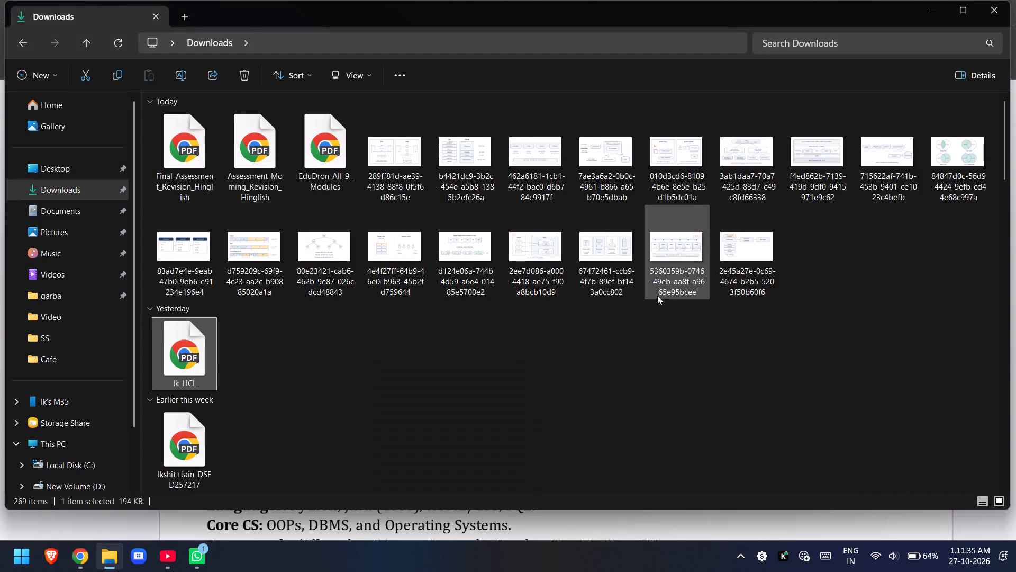
{"action": "key", "text": "alt+Tab"}
{"action": "key", "text": "ctrl+Tab"}
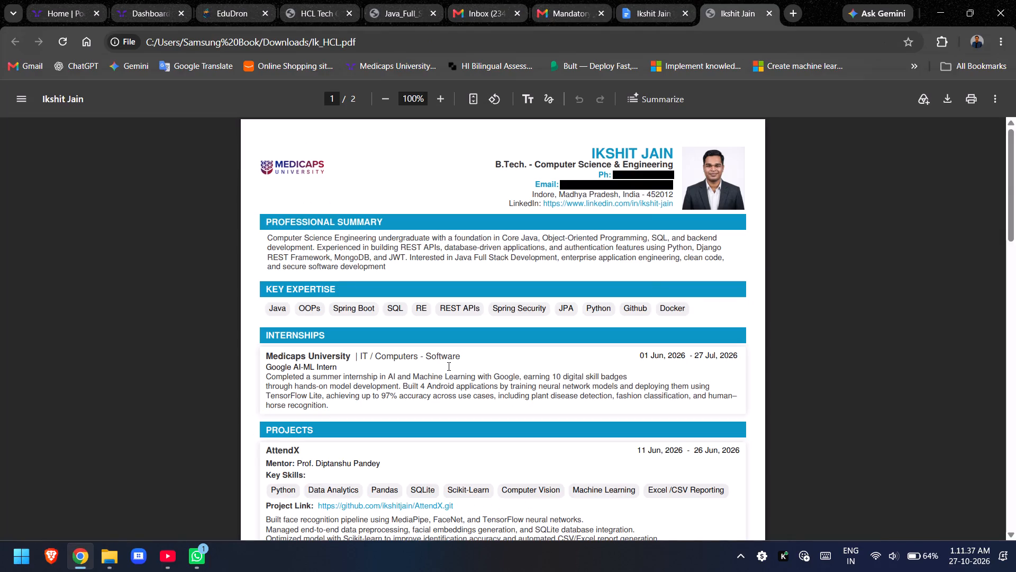
{"action": "left_click_drag", "start_coordinate": [392, 270], "coordinate": [267, 226]}
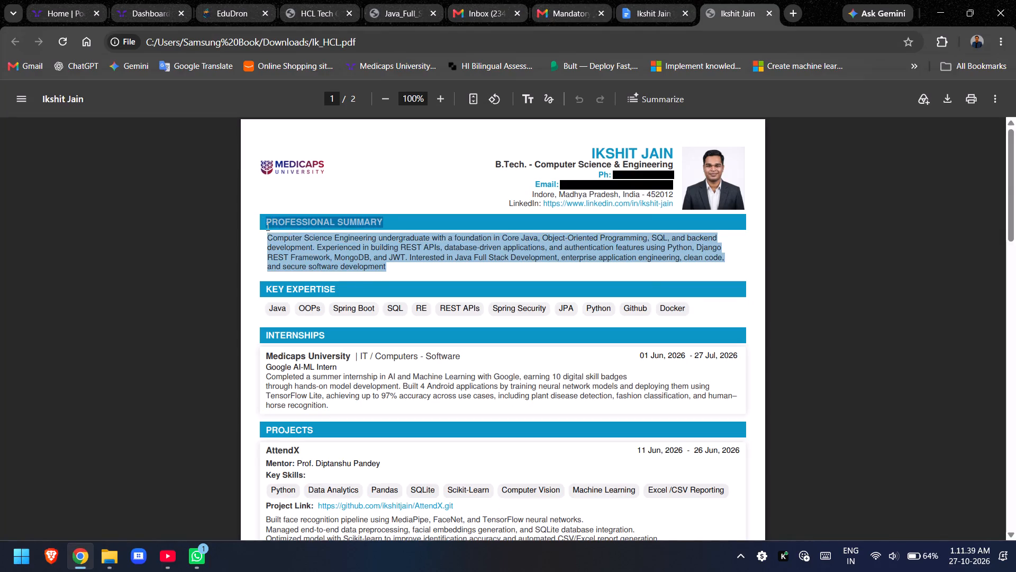
{"action": "left_click_drag", "start_coordinate": [267, 226], "coordinate": [266, 238]}
{"action": "key", "text": "ctrl+c"}
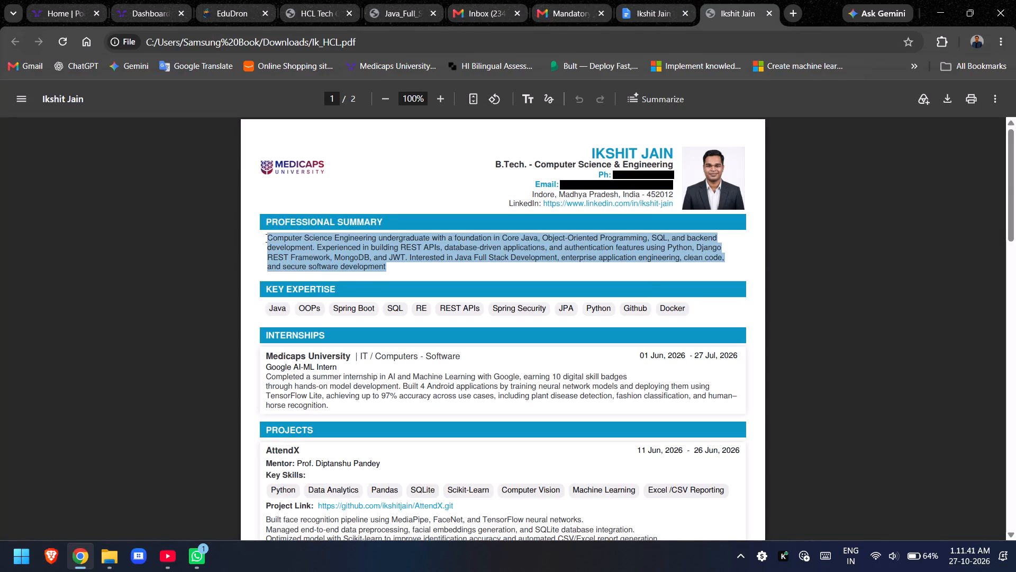
{"action": "key", "text": "ctrl+c"}
{"action": "key", "text": "ctrl+c"}
Return to the resume document from the PDF with the copied summary text.
{"action": "key", "text": "alt+Tab"}
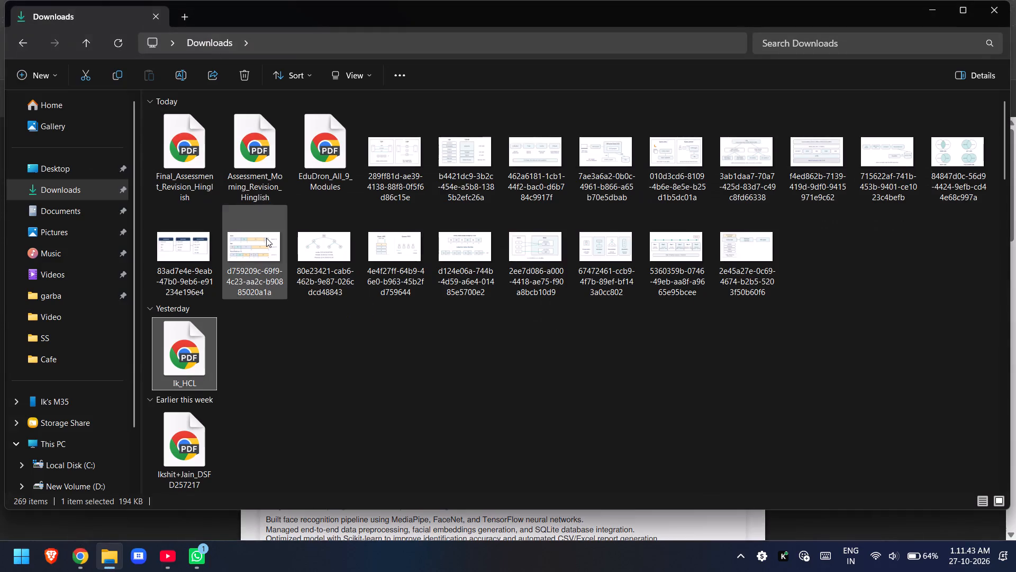
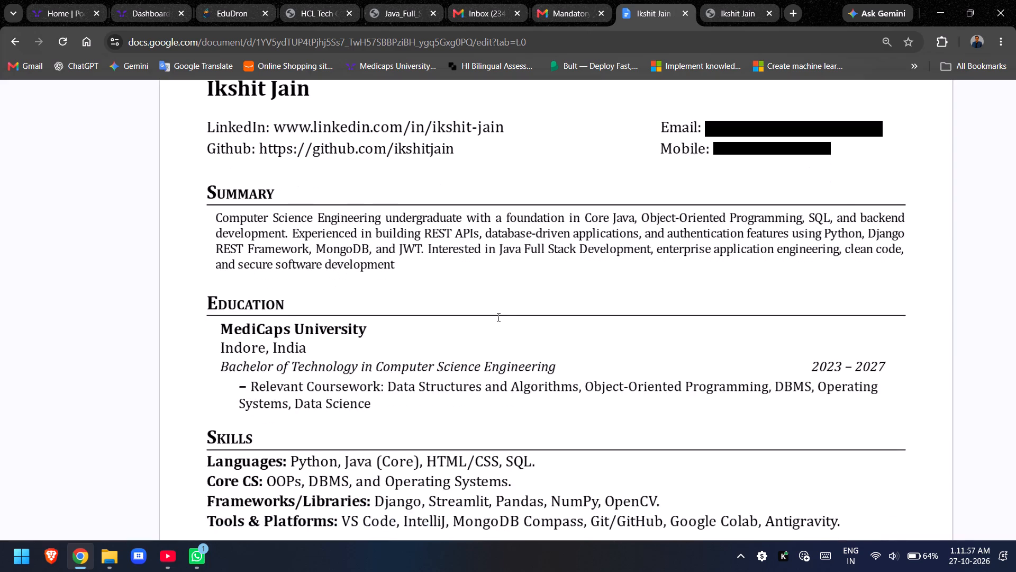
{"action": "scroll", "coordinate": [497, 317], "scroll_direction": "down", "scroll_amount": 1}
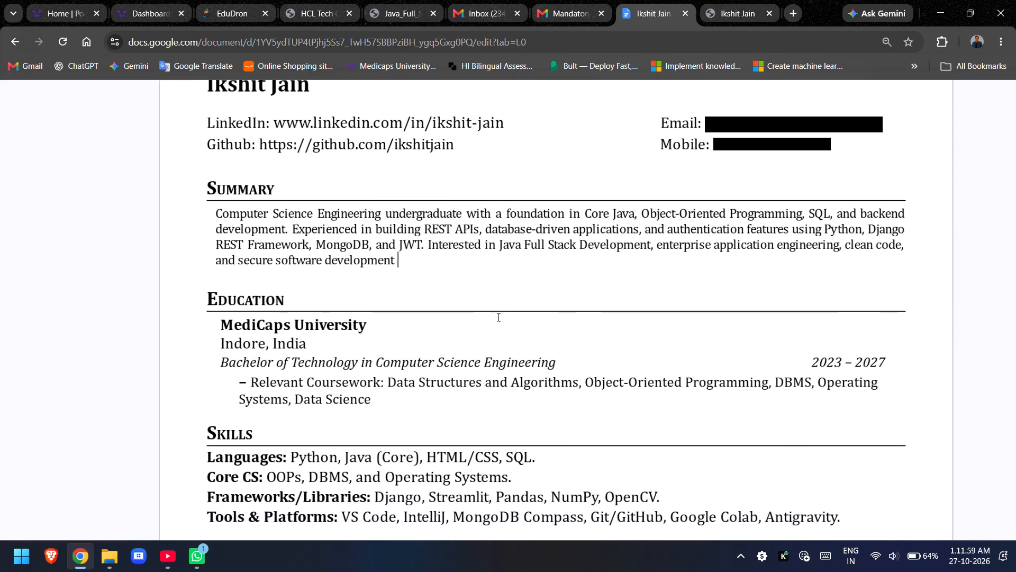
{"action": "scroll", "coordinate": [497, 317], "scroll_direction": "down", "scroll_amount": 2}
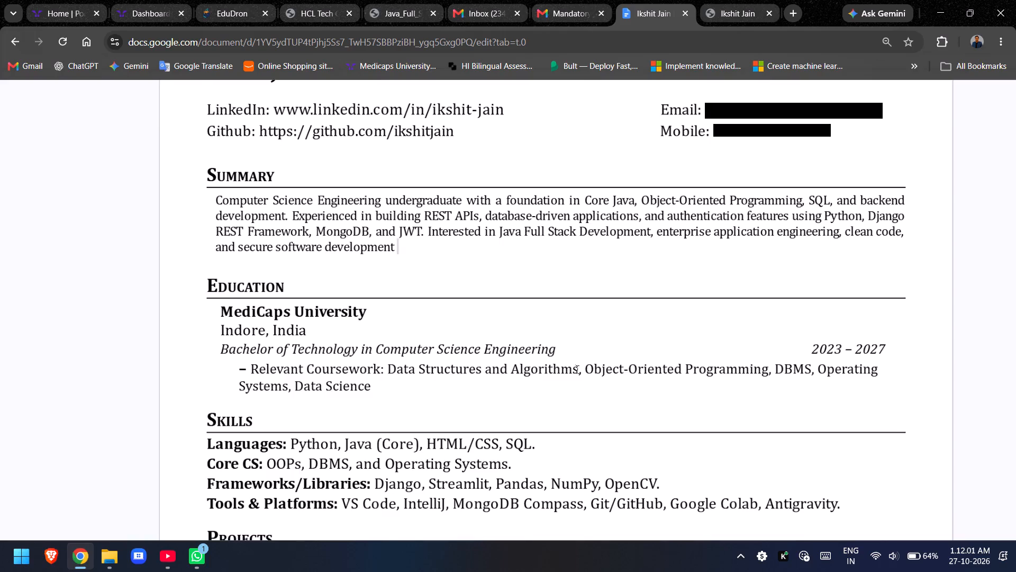
Remove "Data Structures and Algorithms," from the Relevant Coursework line so the list starts with "Object-Oriented Programming".
{"action": "left_click", "coordinate": [586, 379]}
{"action": "left_click", "coordinate": [582, 371]}
{"action": "key", "text": "BackSpace"}
{"action": "key", "text": "BackSpace"}
{"action": "key", "text": "BackSpace"}
{"action": "key", "text": "BackSpace"}
{"action": "key", "text": "BackSpace"}
{"action": "key", "text": "BackSpace"}
{"action": "key", "text": "BackSpace"}
{"action": "key", "text": "BackSpace"}
{"action": "key", "text": "BackSpace"}
{"action": "key", "text": "BackSpace"}
{"action": "key", "text": "BackSpace"}
{"action": "key", "text": "BackSpace"}
{"action": "key", "text": "BackSpace"}
{"action": "key", "text": "BackSpace"}
{"action": "key", "text": "BackSpace"}
{"action": "key", "text": "BackSpace"}
{"action": "key", "text": "BackSpace"}
{"action": "key", "text": "BackSpace"}
{"action": "key", "text": "BackSpace"}
{"action": "key", "text": "BackSpace"}
{"action": "key", "text": "BackSpace"}
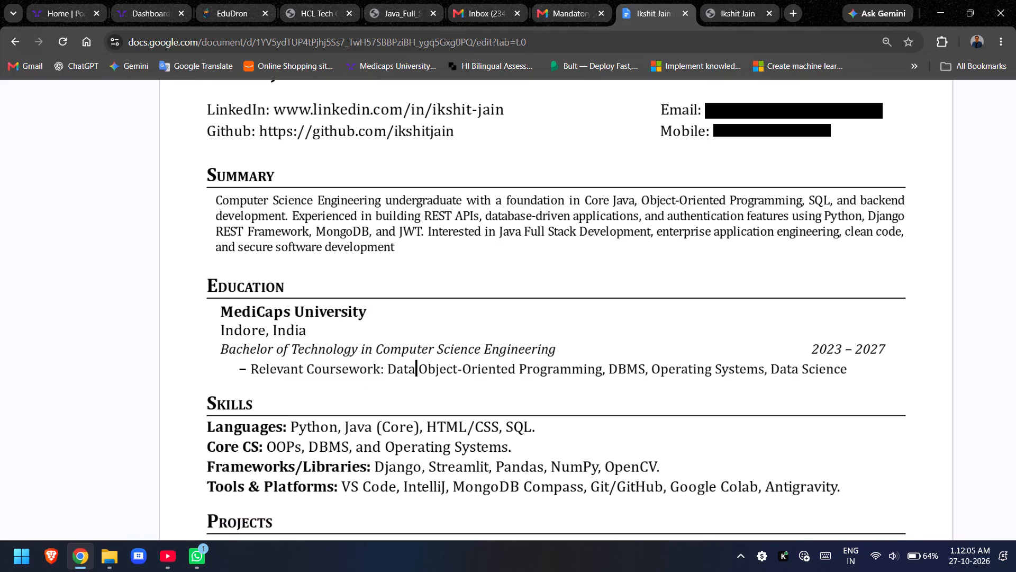
{"action": "key", "text": "BackSpace"}
{"action": "key", "text": "BackSpace"}
{"action": "key", "text": "BackSpace"}
{"action": "key", "text": "BackSpace"}
{"action": "key", "text": "BackSpace"}
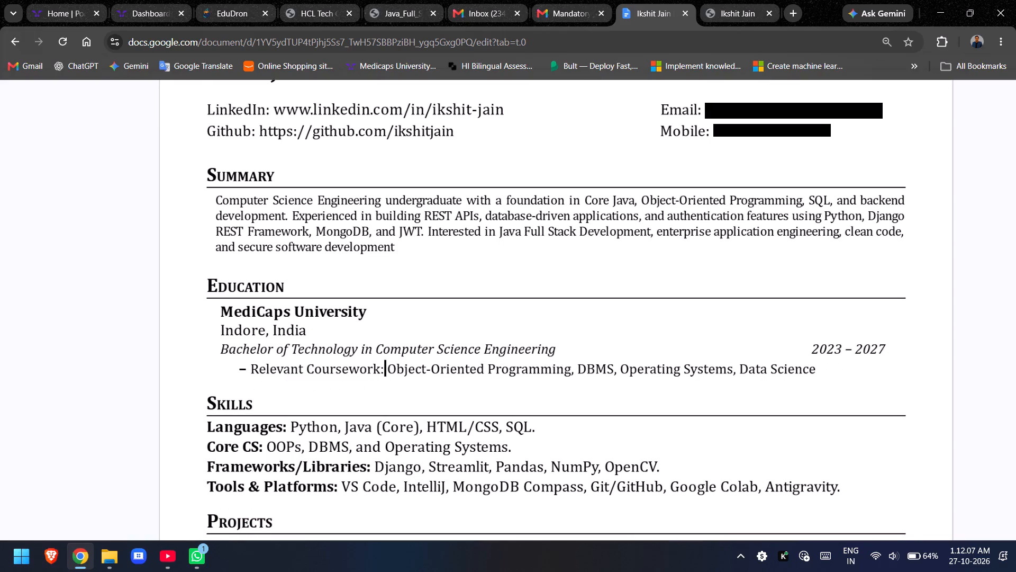
Review the Skills and Projects sections of the resume document.
{"action": "scroll", "coordinate": [679, 416], "scroll_direction": "down", "scroll_amount": 3}
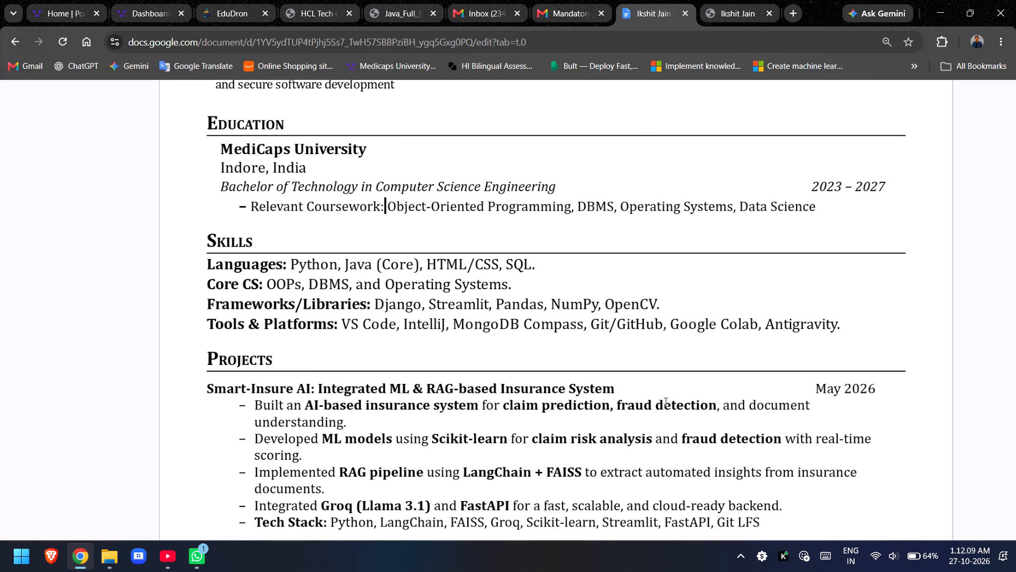
{"action": "scroll", "coordinate": [627, 347], "scroll_direction": "down", "scroll_amount": 1}
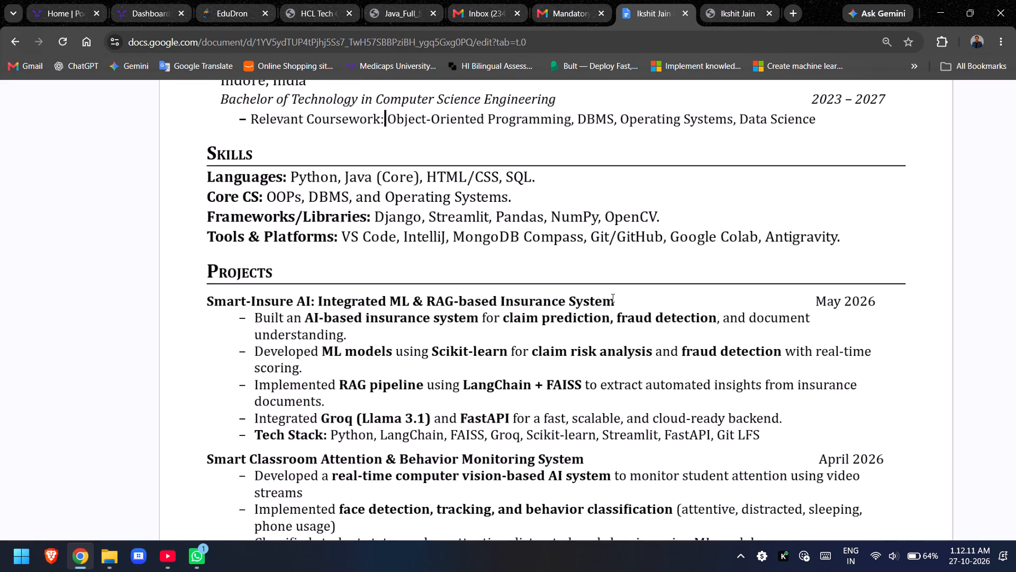
{"action": "left_click", "coordinate": [418, 182]}
{"action": "left_click", "coordinate": [671, 219]}
{"action": "left_click", "coordinate": [160, 559]}
{"action": "left_click", "coordinate": [160, 559]}
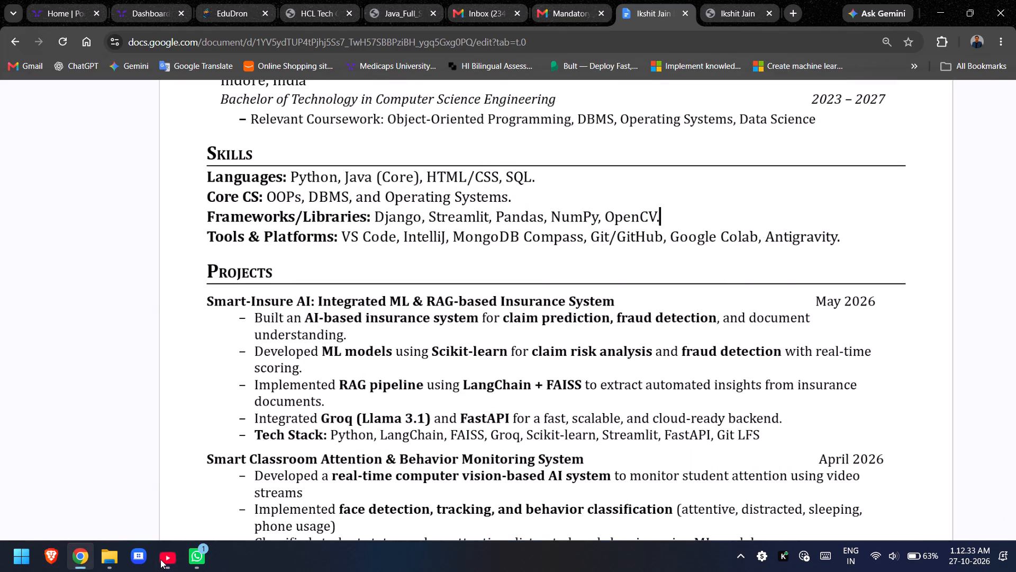
{"action": "scroll", "coordinate": [311, 443], "scroll_direction": "down", "scroll_amount": 1}
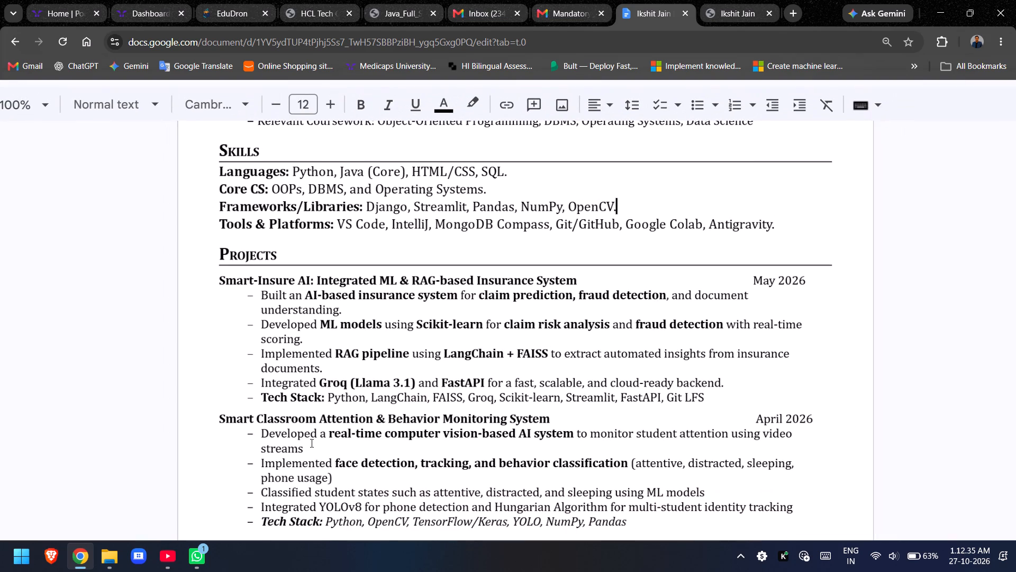
{"action": "scroll", "coordinate": [377, 357], "scroll_direction": "down", "scroll_amount": 1}
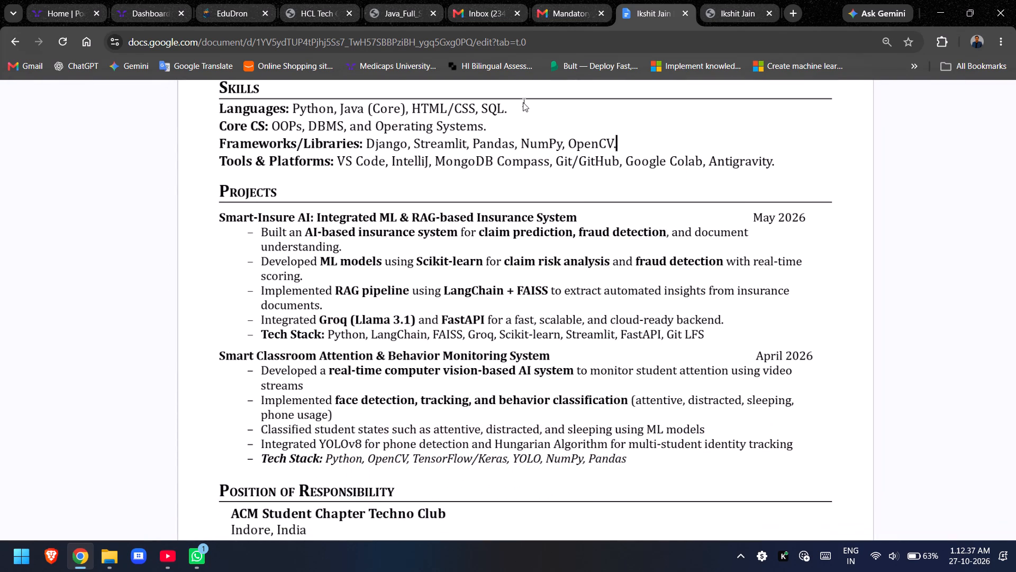
Examine the project entries in the HCL PDF resume and return to the resume document.
{"action": "left_click", "coordinate": [723, 0]}
{"action": "scroll", "coordinate": [574, 342], "scroll_direction": "down", "scroll_amount": 4}
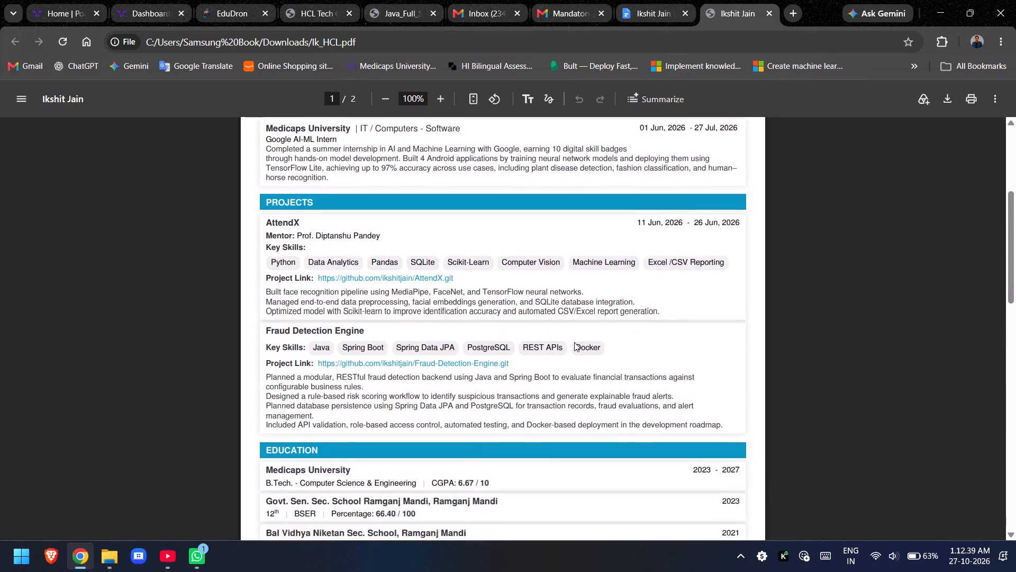
{"action": "scroll", "coordinate": [574, 342], "scroll_direction": "down", "scroll_amount": 1}
{"action": "scroll", "coordinate": [574, 342], "scroll_direction": "up", "scroll_amount": 2}
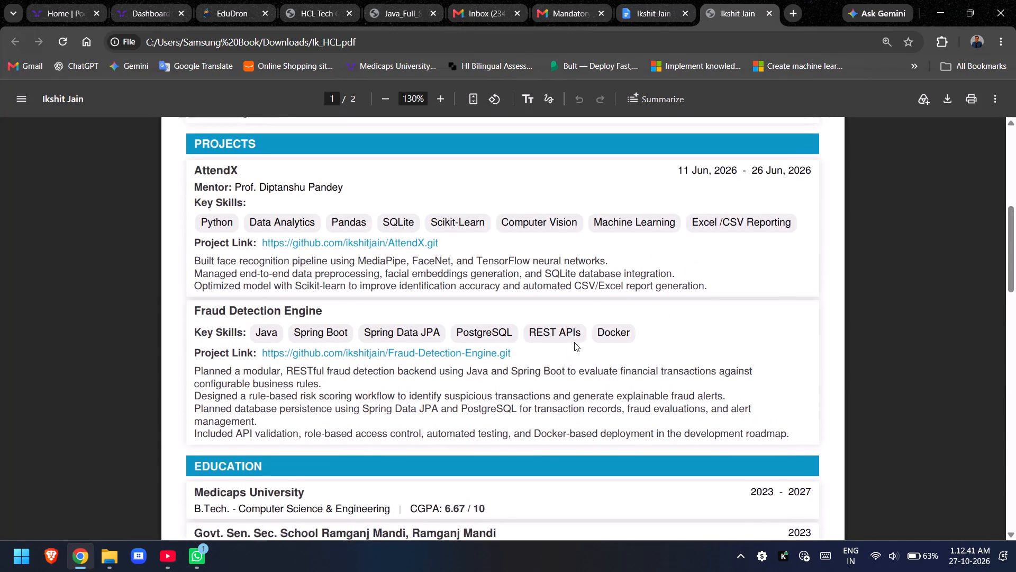
{"action": "scroll", "coordinate": [574, 342], "scroll_direction": "up", "scroll_amount": 1}
{"action": "left_click", "coordinate": [620, 330]}
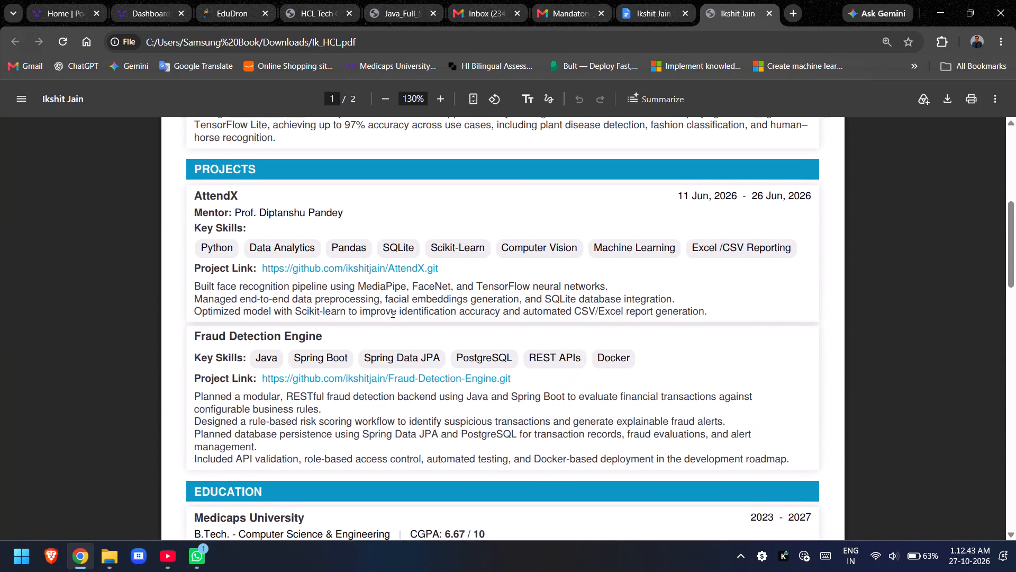
{"action": "left_click", "coordinate": [679, 0]}
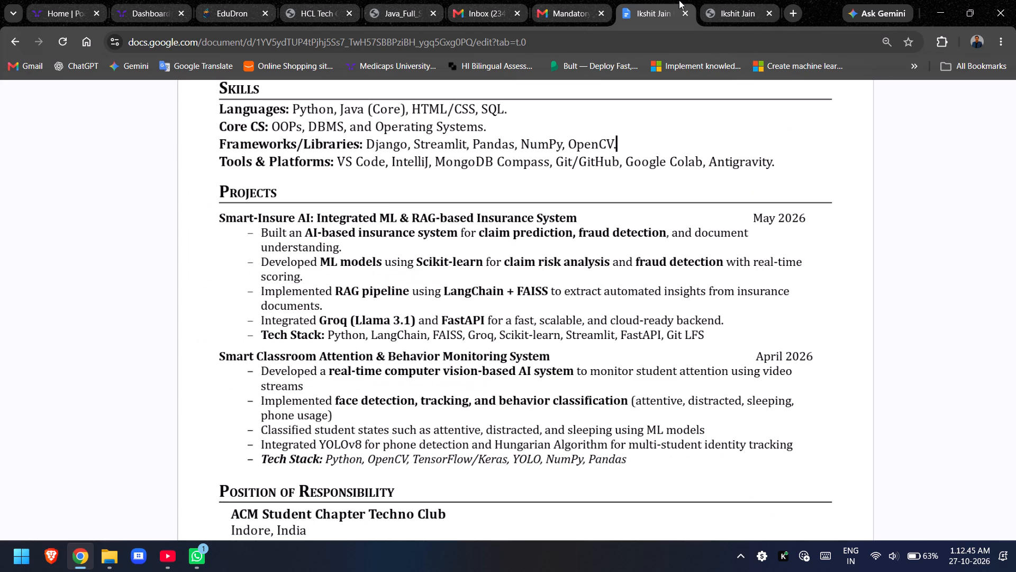
Open the earlier resume, the one without "New" in its name, from the Google Docs recent documents in a new tab.
{"action": "left_click", "coordinate": [796, 12]}
{"action": "type", "text": "doc"}
{"action": "key", "text": "Return"}
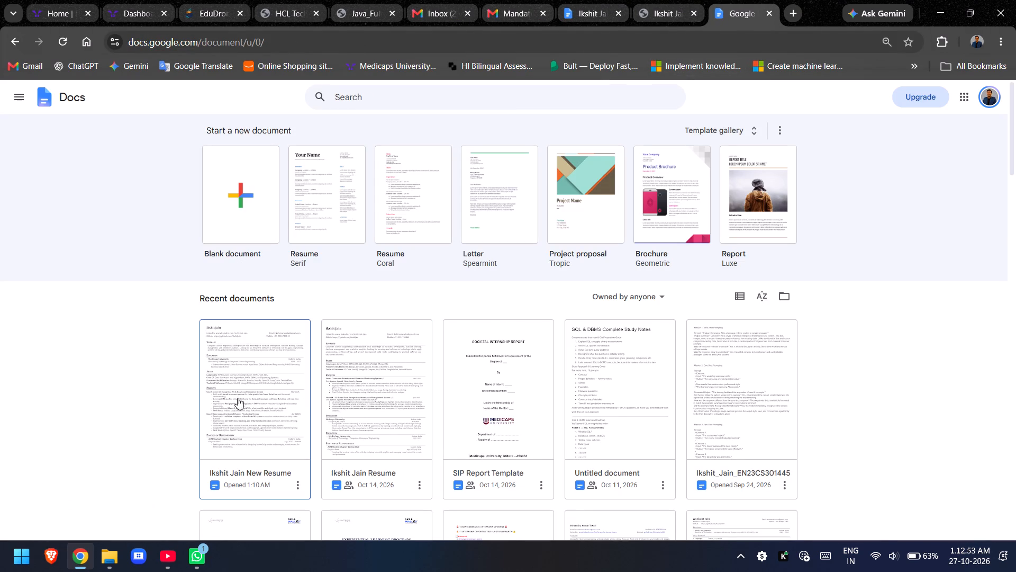
{"action": "left_click", "coordinate": [351, 397]}
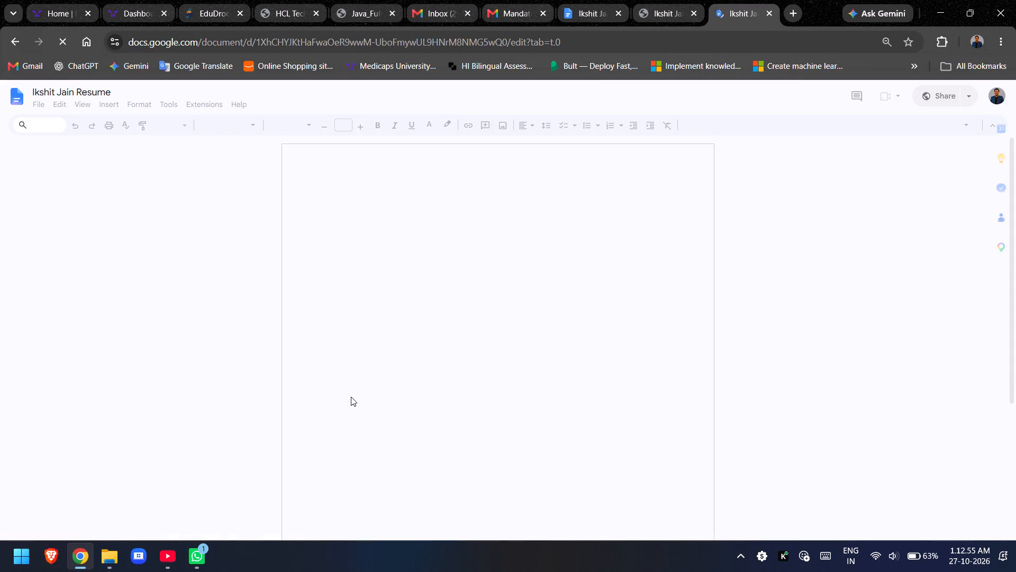
Review the earlier resume from Summary to Position of Responsibility, including its skills, projects and internship.
{"action": "scroll", "coordinate": [408, 361], "scroll_direction": "down", "scroll_amount": 2}
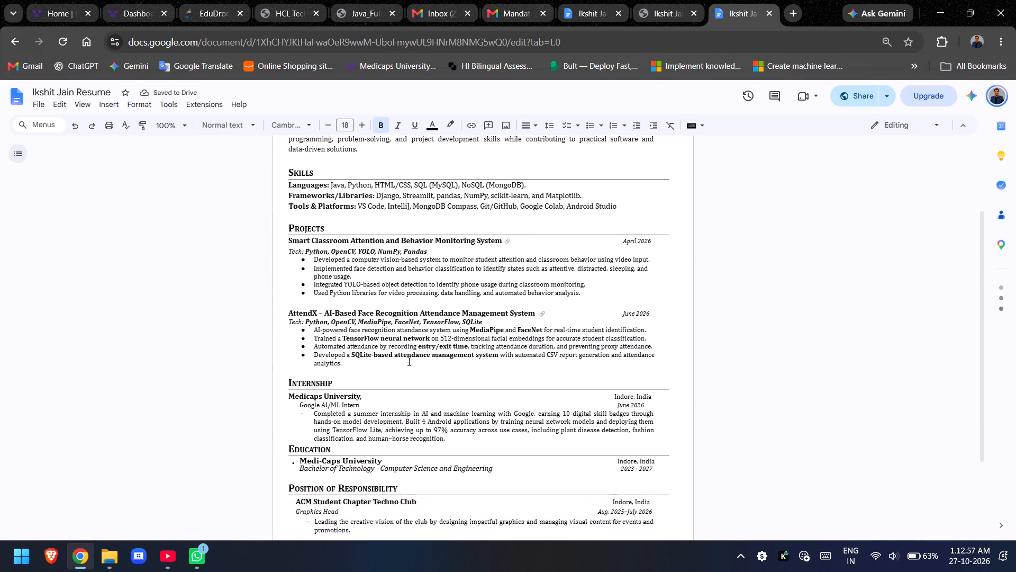
{"action": "scroll", "coordinate": [408, 361], "scroll_direction": "down", "scroll_amount": 2}
{"action": "scroll", "coordinate": [408, 361], "scroll_direction": "up", "scroll_amount": 1}
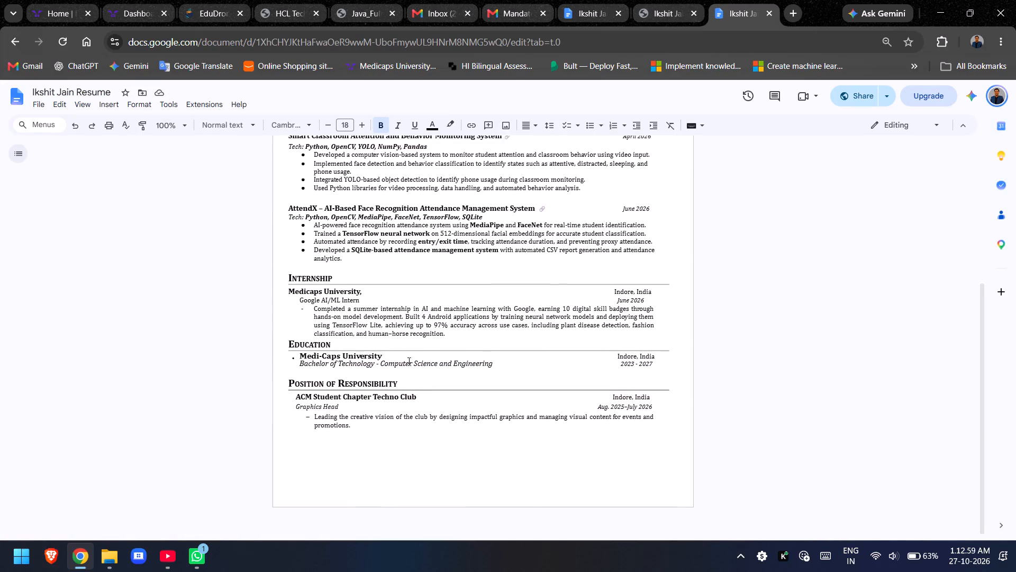
{"action": "scroll", "coordinate": [408, 361], "scroll_direction": "up", "scroll_amount": 3}
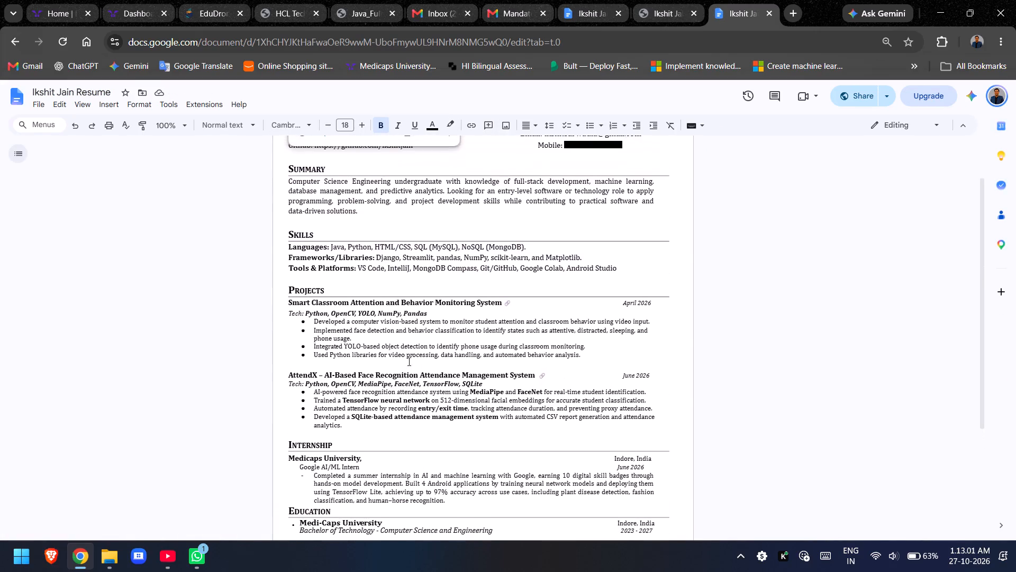
{"action": "scroll", "coordinate": [408, 361], "scroll_direction": "up", "scroll_amount": 1}
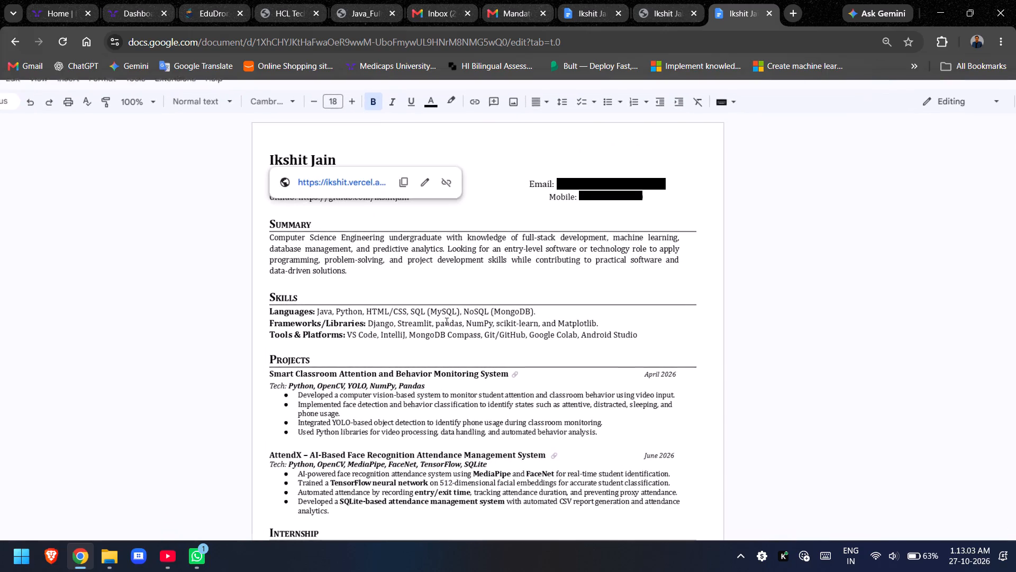
{"action": "left_click", "coordinate": [496, 289]}
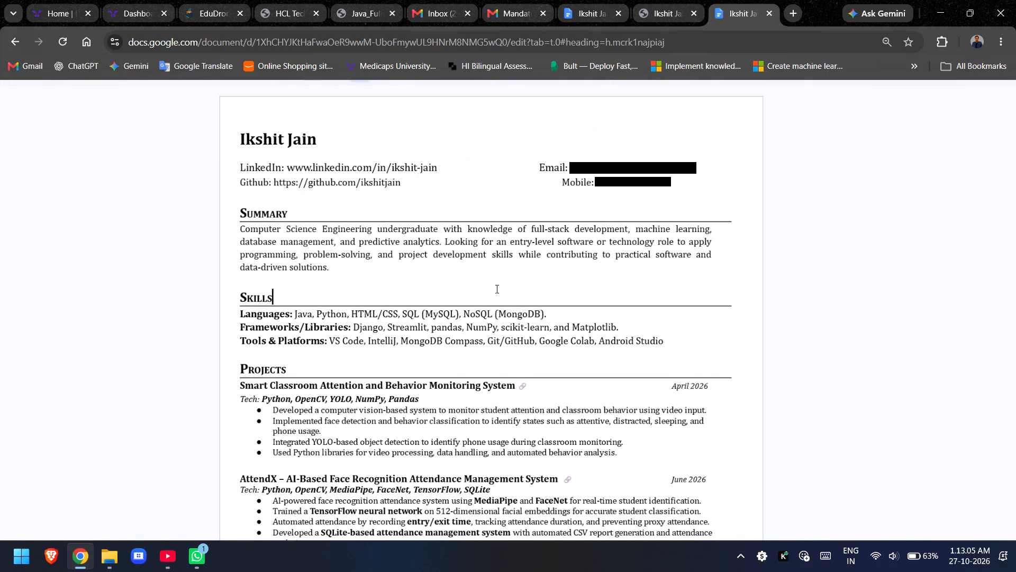
{"action": "scroll", "coordinate": [455, 280], "scroll_direction": "down", "scroll_amount": 3}
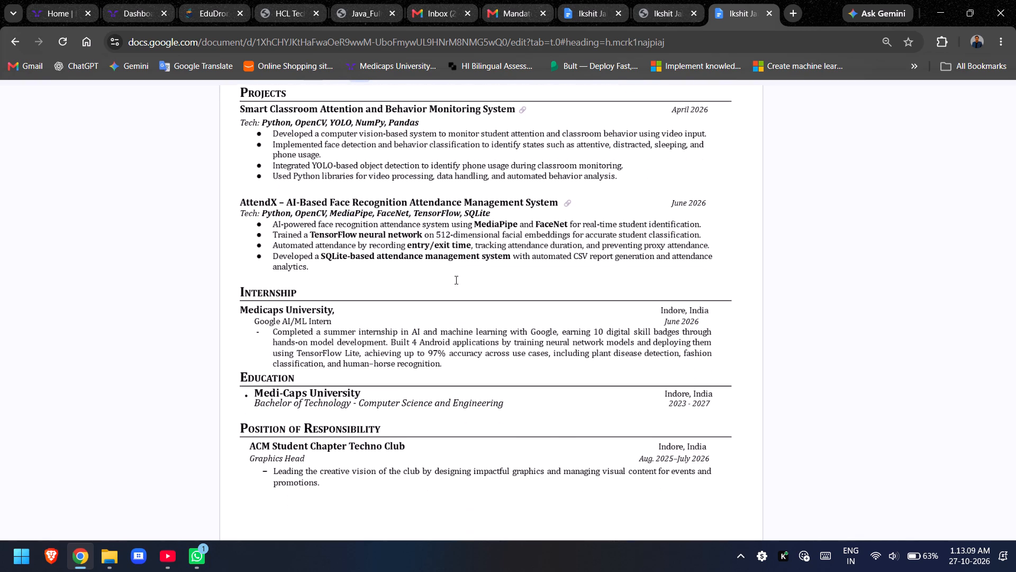
{"action": "scroll", "coordinate": [455, 280], "scroll_direction": "down", "scroll_amount": 1}
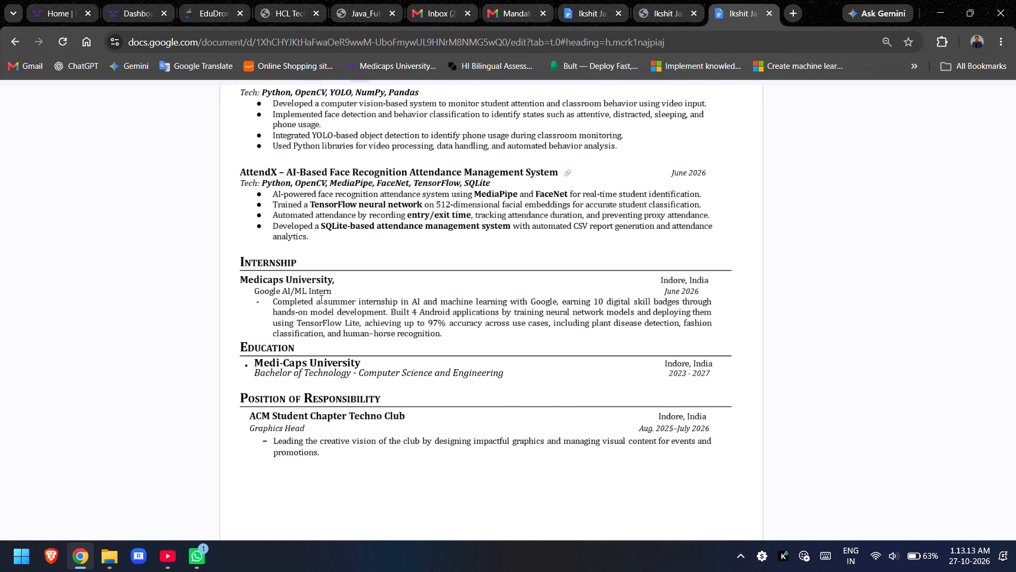
{"action": "scroll", "coordinate": [320, 298], "scroll_direction": "up", "scroll_amount": 4}
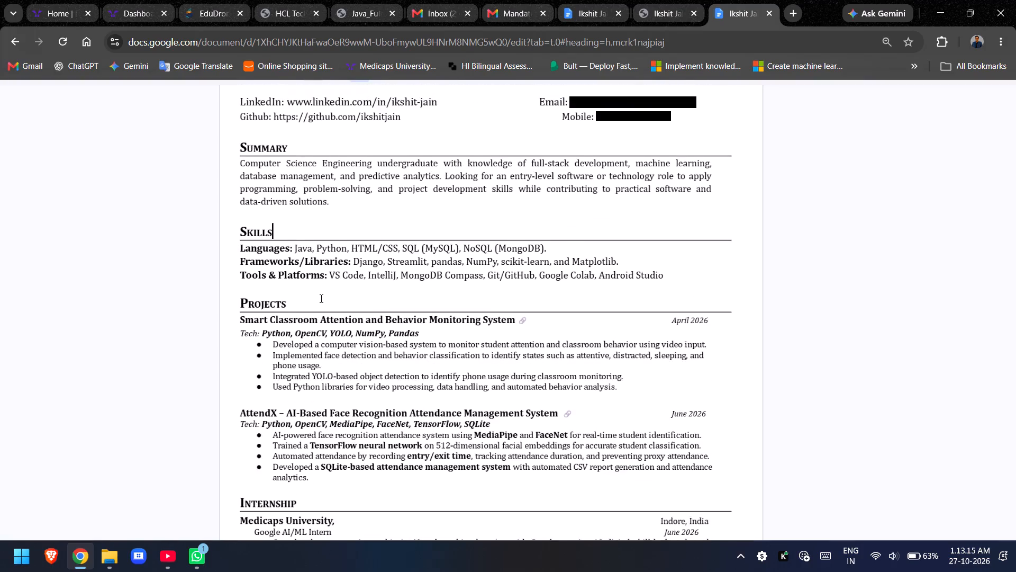
{"action": "scroll", "coordinate": [320, 298], "scroll_direction": "up", "scroll_amount": 1}
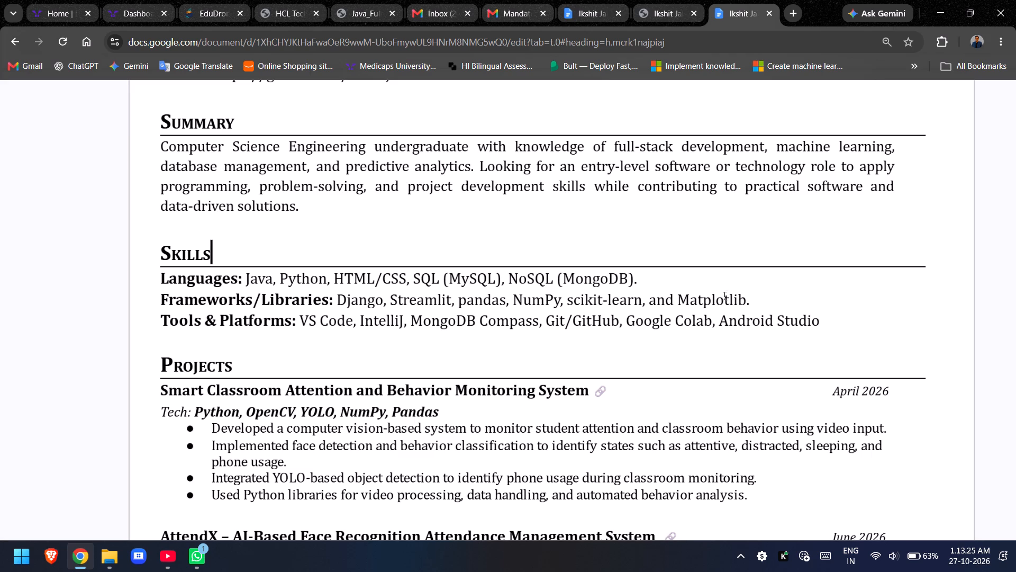
{"action": "scroll", "coordinate": [570, 356], "scroll_direction": "down", "scroll_amount": 1}
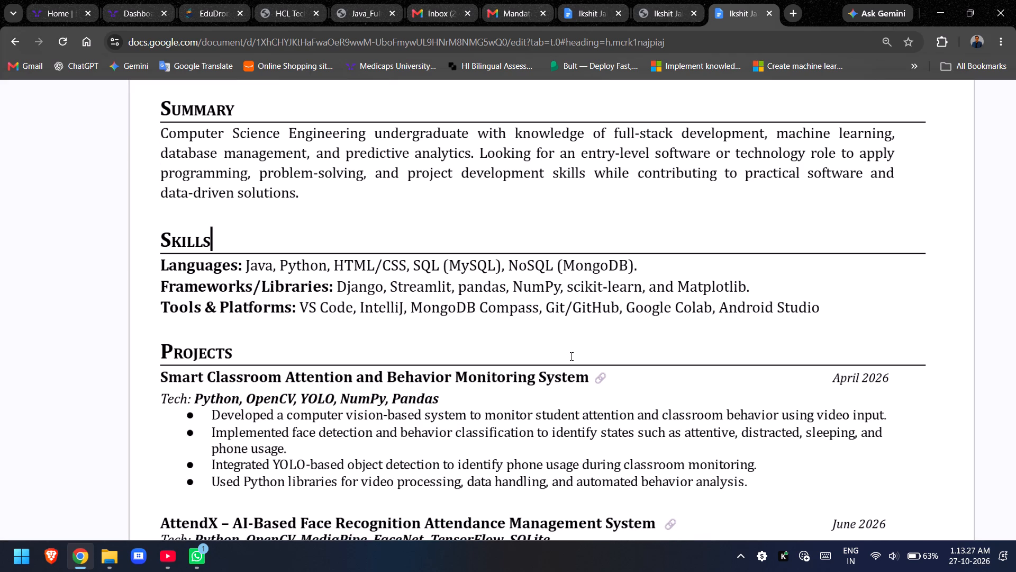
{"action": "scroll", "coordinate": [527, 316], "scroll_direction": "down", "scroll_amount": 1}
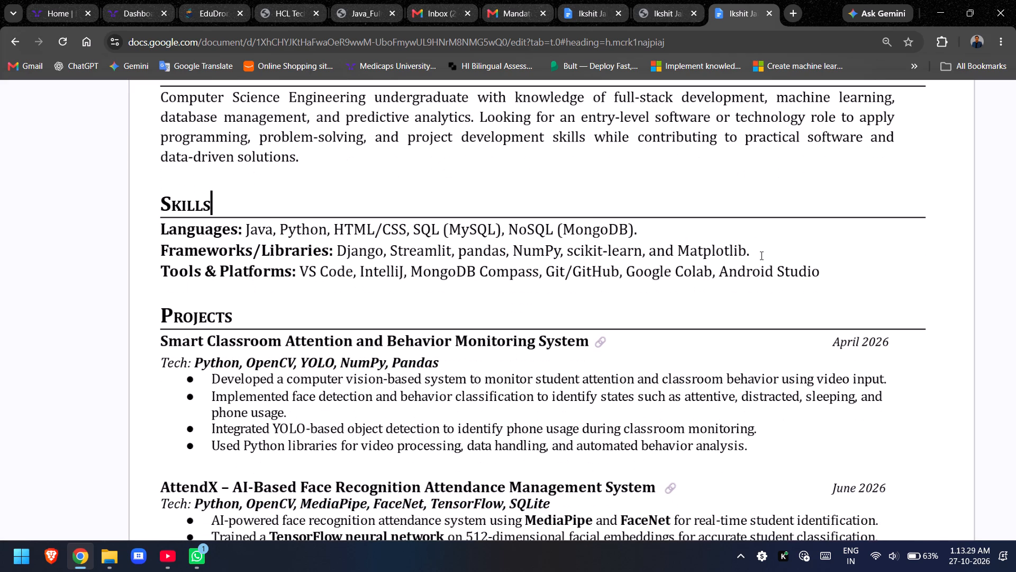
Replace "scikit-learn, and Matplotlib." at the end of the Frameworks/Libraries line with "mathplote-lib".
{"action": "left_click", "coordinate": [760, 255]}
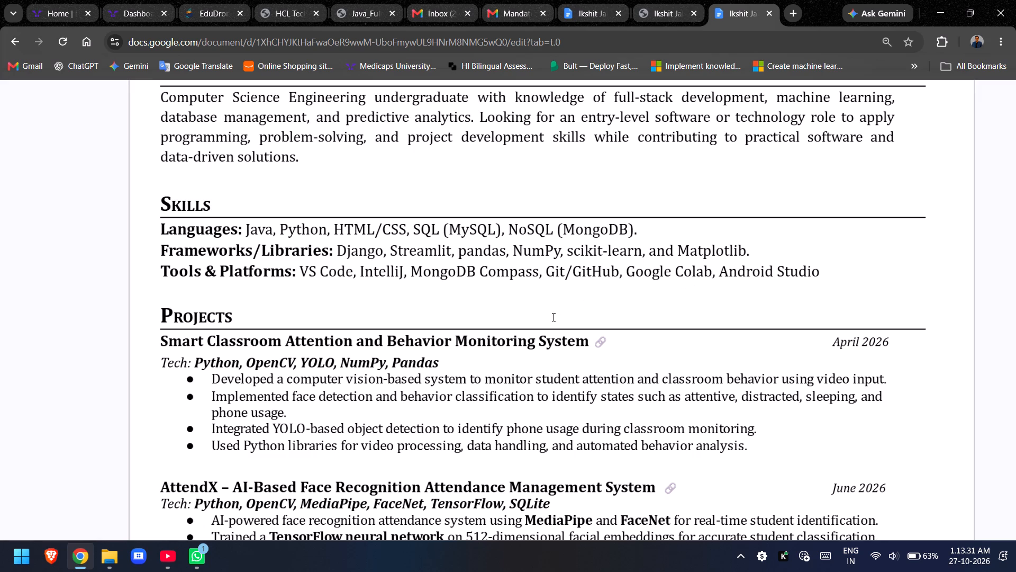
{"action": "key", "text": "BackSpace"}
{"action": "key", "text": "BackSpace"}
{"action": "key", "text": "BackSpace"}
{"action": "key", "text": "BackSpace"}
{"action": "key", "text": "BackSpace"}
{"action": "key", "text": "BackSpace"}
{"action": "key", "text": "BackSpace"}
{"action": "key", "text": "BackSpace"}
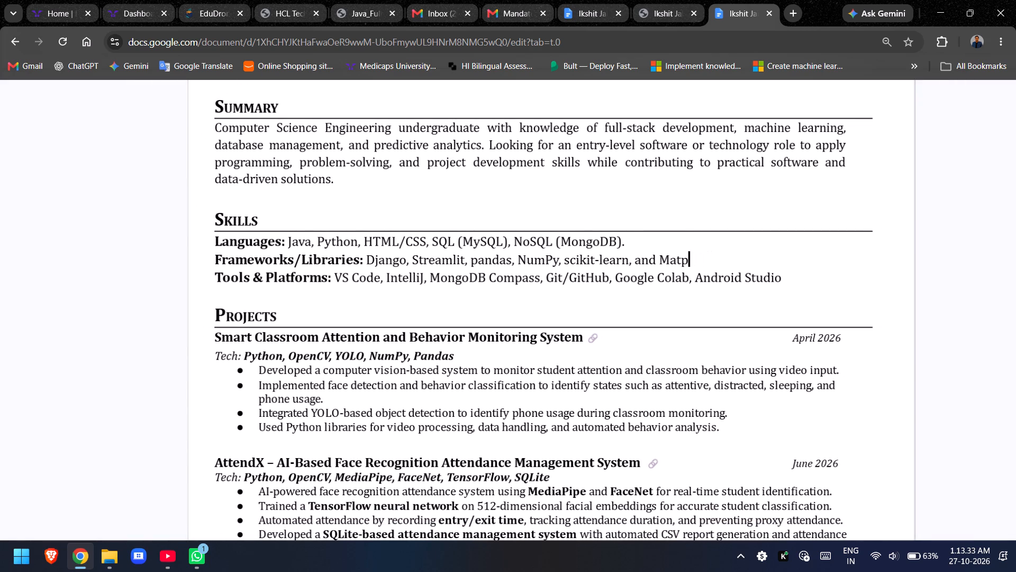
{"action": "key", "text": "BackSpace"}
{"action": "key", "text": "BackSpace"}
{"action": "key", "text": "BackSpace"}
{"action": "key", "text": "BackSpace"}
{"action": "key", "text": "BackSpace"}
{"action": "key", "text": "BackSpace"}
{"action": "key", "text": "BackSpace"}
{"action": "key", "text": "BackSpace"}
{"action": "key", "text": "BackSpace"}
{"action": "key", "text": "BackSpace"}
{"action": "key", "text": "BackSpace"}
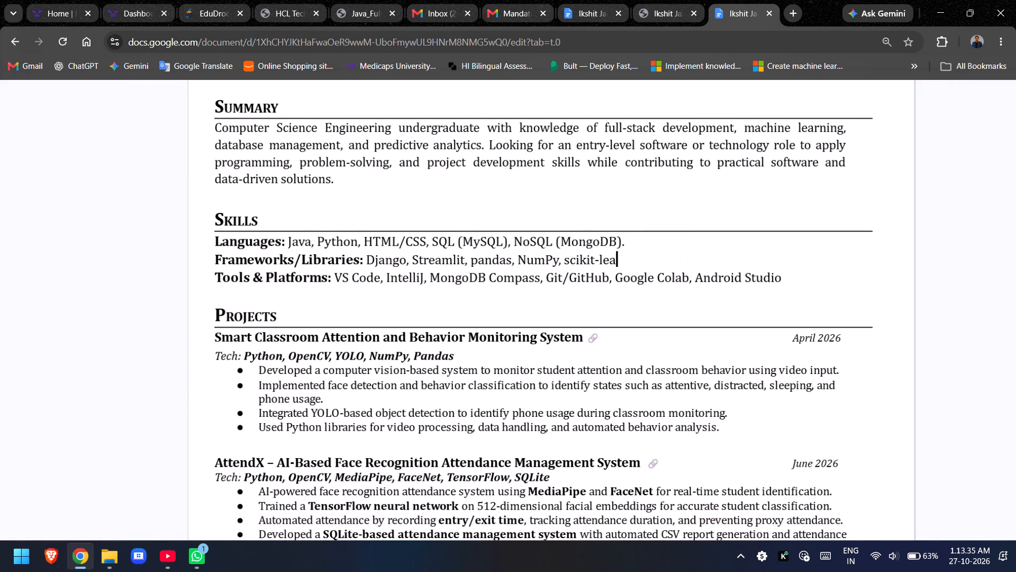
{"action": "key", "text": "BackSpace"}
{"action": "key", "text": "BackSpace"}
{"action": "key", "text": "BackSpace"}
{"action": "key", "text": "BackSpace"}
{"action": "key", "text": "BackSpace"}
{"action": "key", "text": "BackSpace"}
{"action": "key", "text": "BackSpace"}
{"action": "key", "text": "BackSpace"}
{"action": "key", "text": "BackSpace"}
{"action": "key", "text": "BackSpace"}
{"action": "type", "text": "Ma"}
{"action": "key", "text": "BackSpace"}
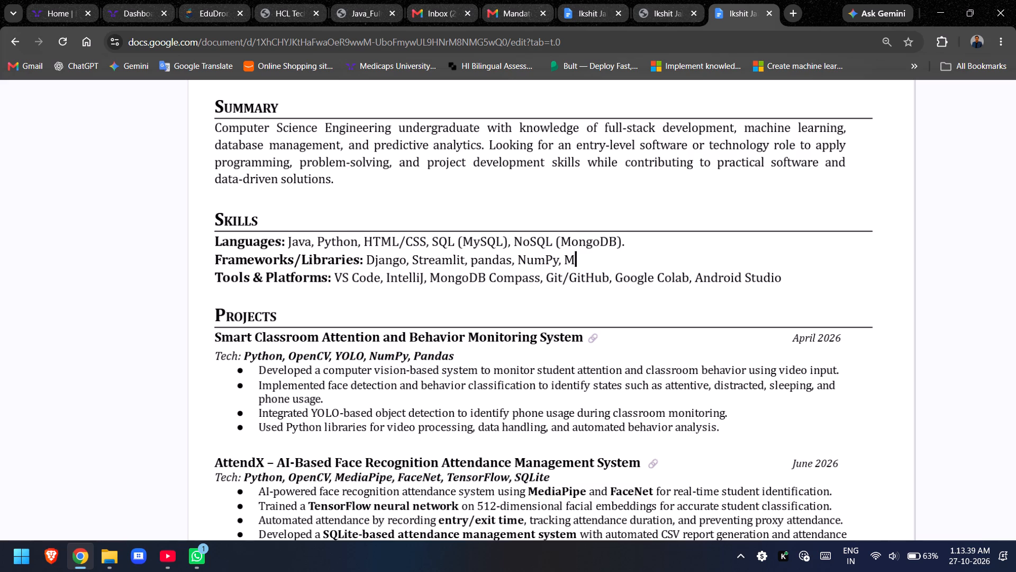
{"action": "key", "text": "BackSpace"}
{"action": "type", "text": "mar"}
{"action": "key", "text": "BackSpace"}
{"action": "type", "text": "th"}
{"action": "type", "text": "plote"}
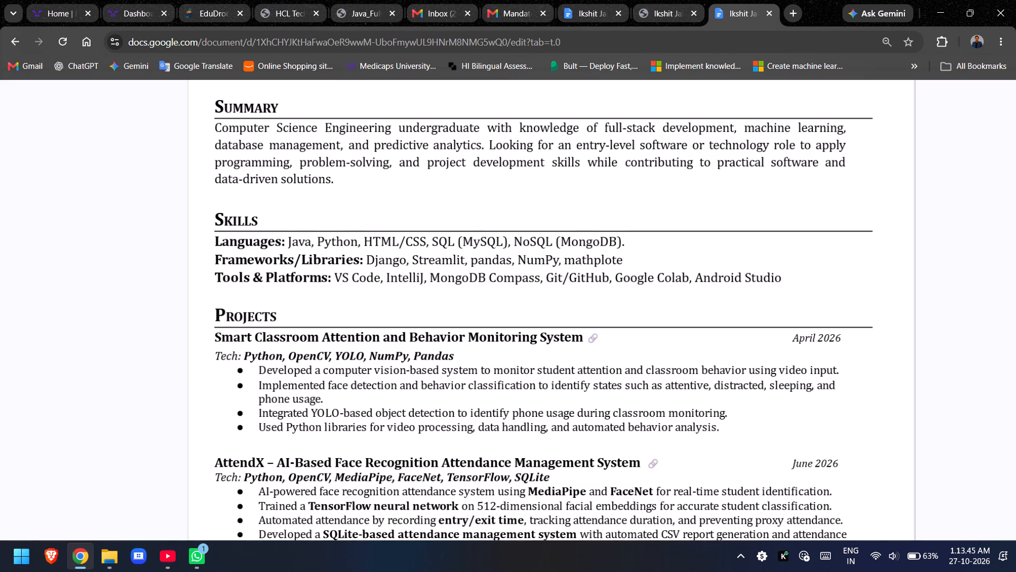
{"action": "type", "text": "-lib"}
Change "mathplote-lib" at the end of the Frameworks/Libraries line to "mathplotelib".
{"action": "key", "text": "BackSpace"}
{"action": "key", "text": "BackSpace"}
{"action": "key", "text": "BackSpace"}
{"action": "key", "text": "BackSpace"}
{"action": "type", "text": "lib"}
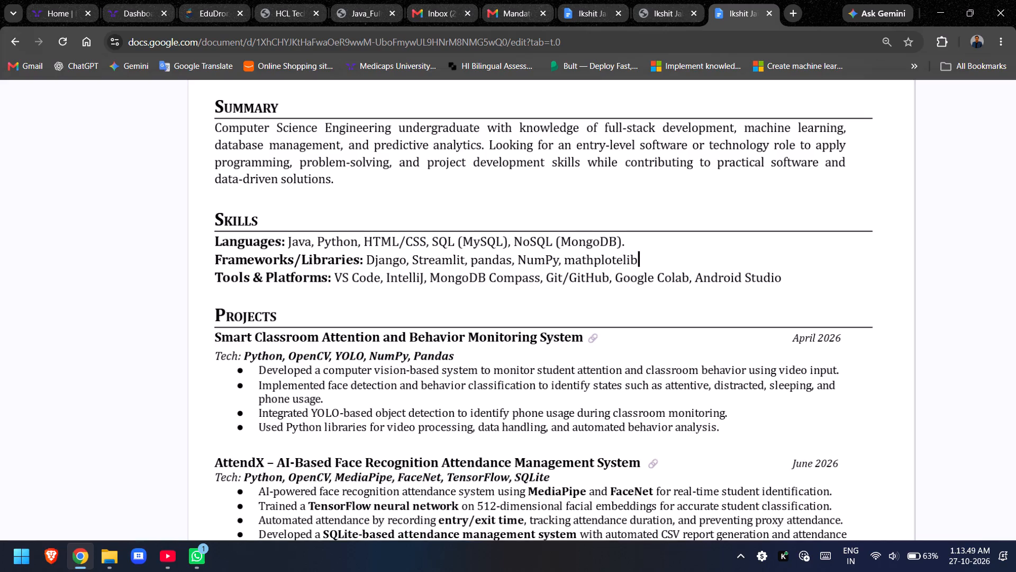
Look up the library's spelling from search suggestions for "mathpl" in a new tab and copy "matplotlib".
{"action": "left_click", "coordinate": [785, 16]}
{"action": "type", "text": "mathpl"}
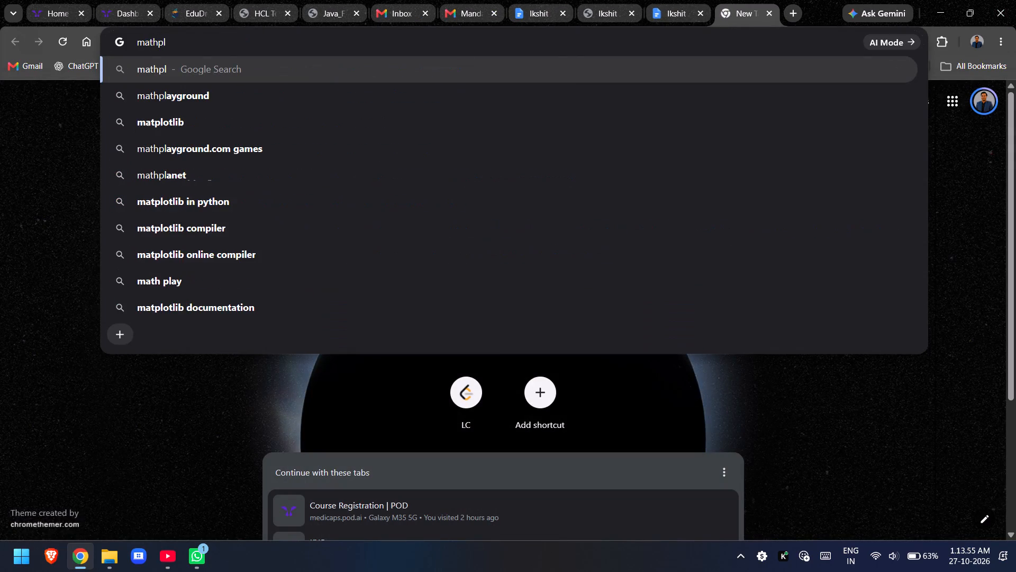
{"action": "key", "text": "Down"}
{"action": "key", "text": "Down"}
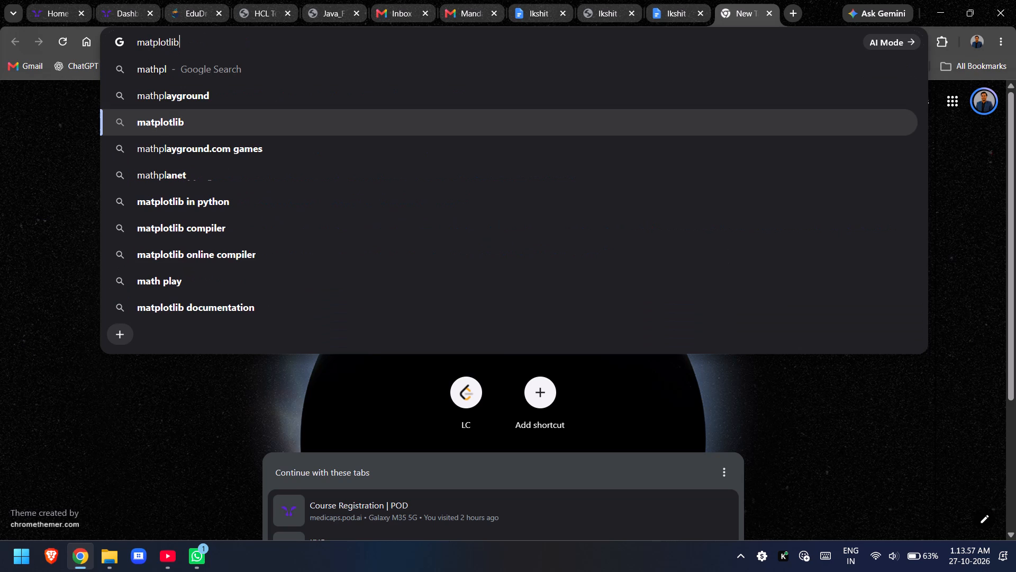
{"action": "key", "text": "ctrl+shift+Left"}
{"action": "key", "text": "ctrl+shift+Left"}
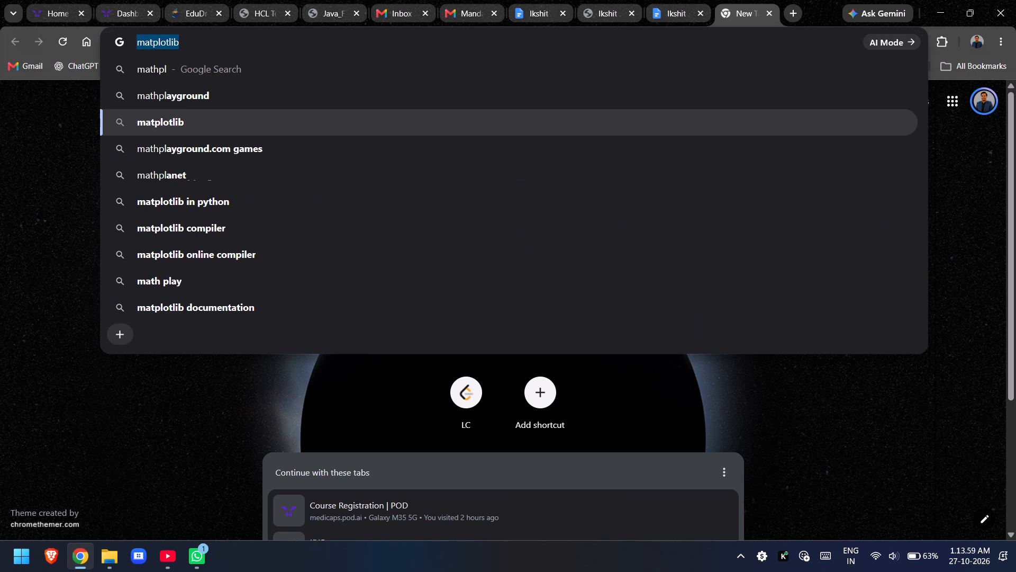
{"action": "key", "text": "ctrl+c"}
Replace "mathplotelib" in the earlier resume's Frameworks/Libraries line with the copied "matplotlib".
{"action": "left_click", "coordinate": [679, 0]}
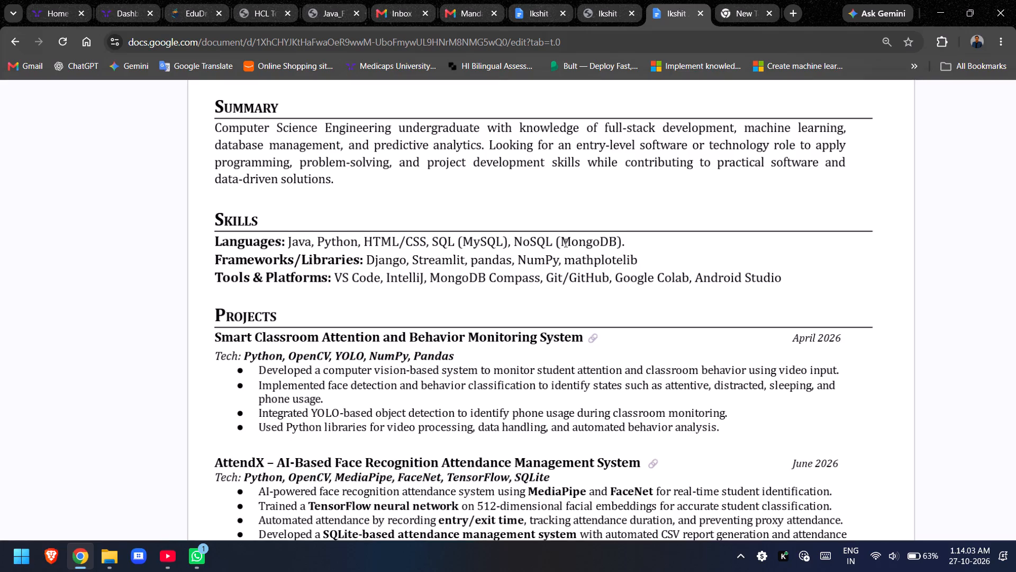
{"action": "key", "text": "BackSpace"}
{"action": "key", "text": "BackSpace"}
{"action": "key", "text": "BackSpace"}
{"action": "key", "text": "BackSpace"}
{"action": "key", "text": "BackSpace"}
{"action": "key", "text": "BackSpace"}
{"action": "key", "text": "BackSpace"}
{"action": "key", "text": "BackSpace"}
{"action": "key", "text": "BackSpace"}
{"action": "key", "text": "BackSpace"}
{"action": "key", "text": "BackSpace"}
{"action": "key", "text": "BackSpace"}
{"action": "key", "text": "ctrl+v"}
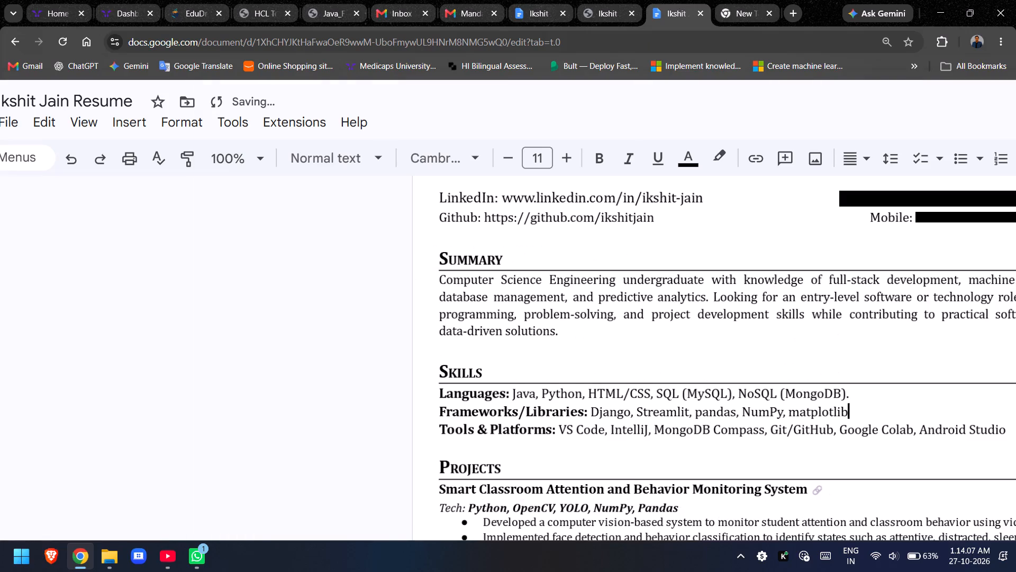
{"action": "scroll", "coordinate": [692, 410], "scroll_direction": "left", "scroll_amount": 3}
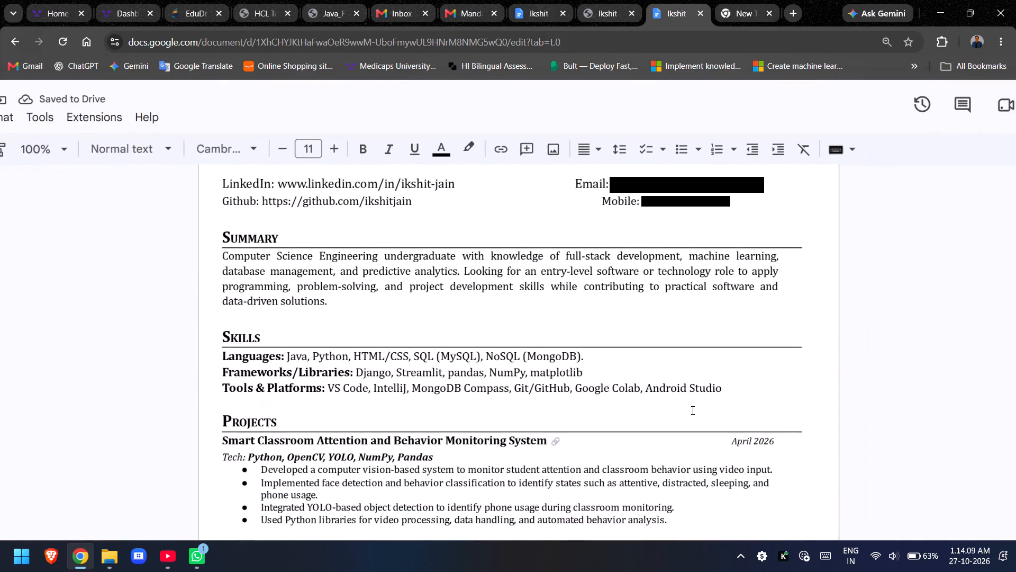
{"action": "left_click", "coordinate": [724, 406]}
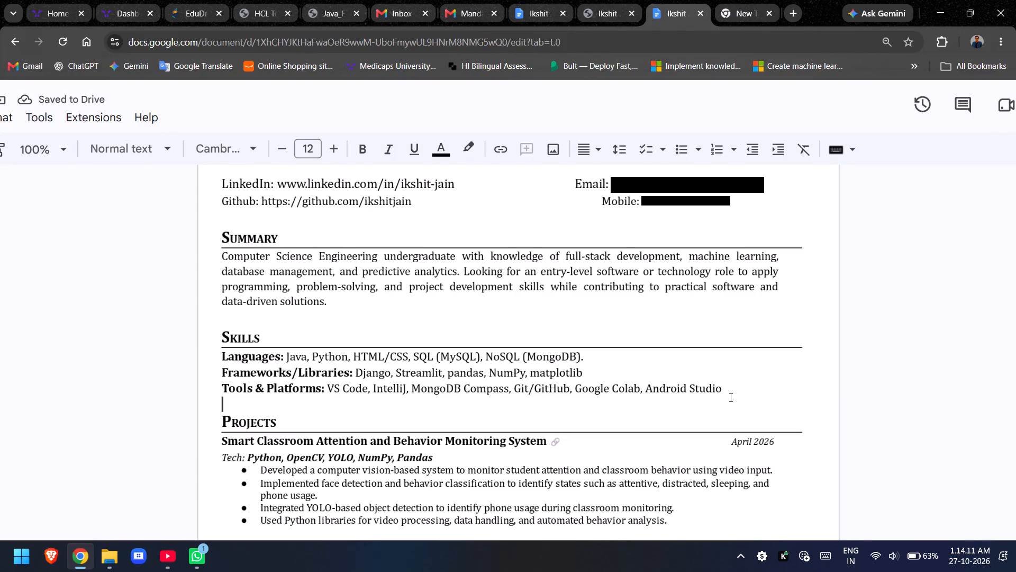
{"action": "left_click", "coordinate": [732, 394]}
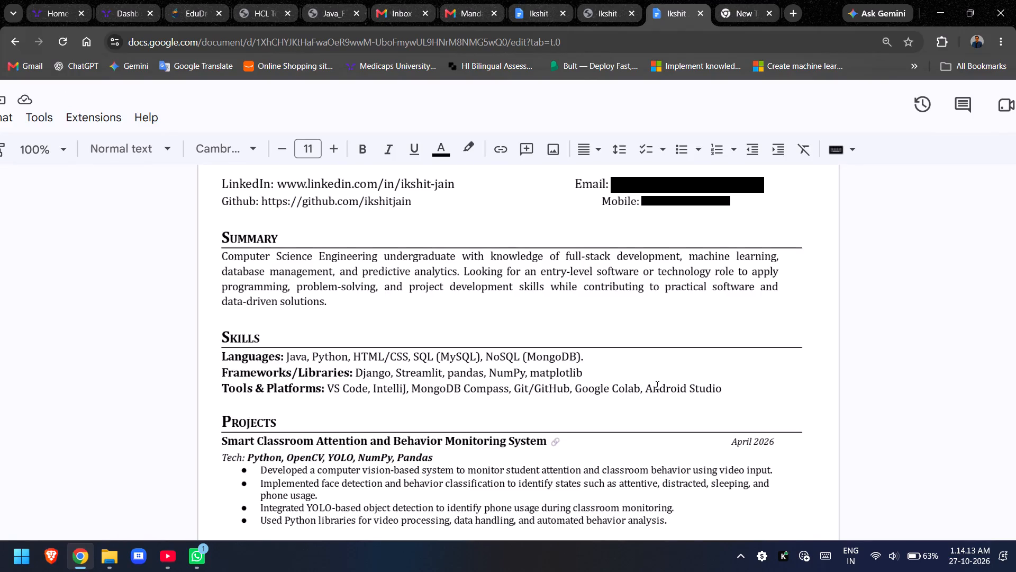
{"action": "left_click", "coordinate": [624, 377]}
Copy the Core Java and backend summary paragraph from the newer resume and return to the earlier resume.
{"action": "left_click", "coordinate": [533, 3]}
{"action": "scroll", "coordinate": [397, 160], "scroll_direction": "up", "scroll_amount": 1}
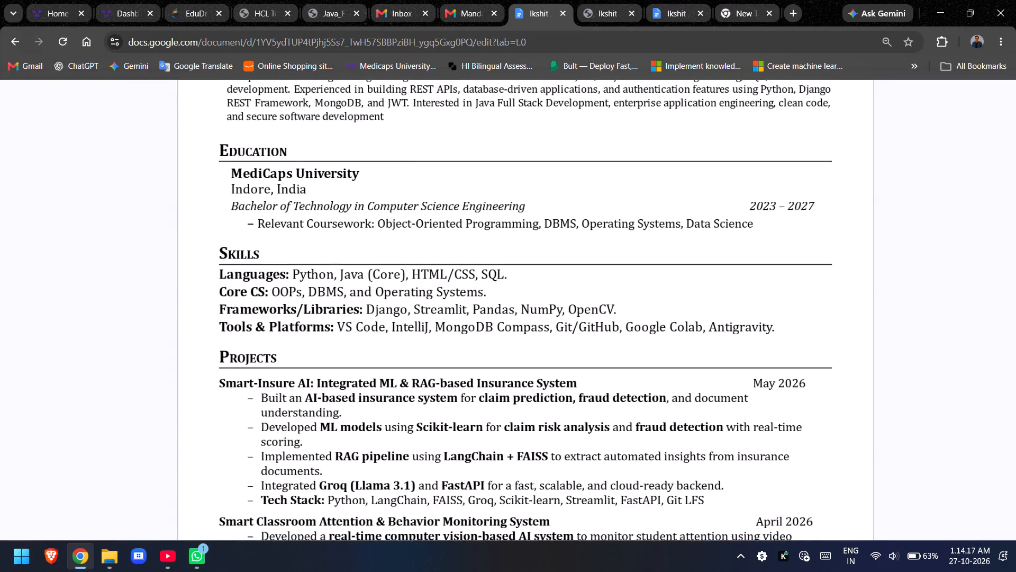
{"action": "scroll", "coordinate": [397, 160], "scroll_direction": "up", "scroll_amount": 2}
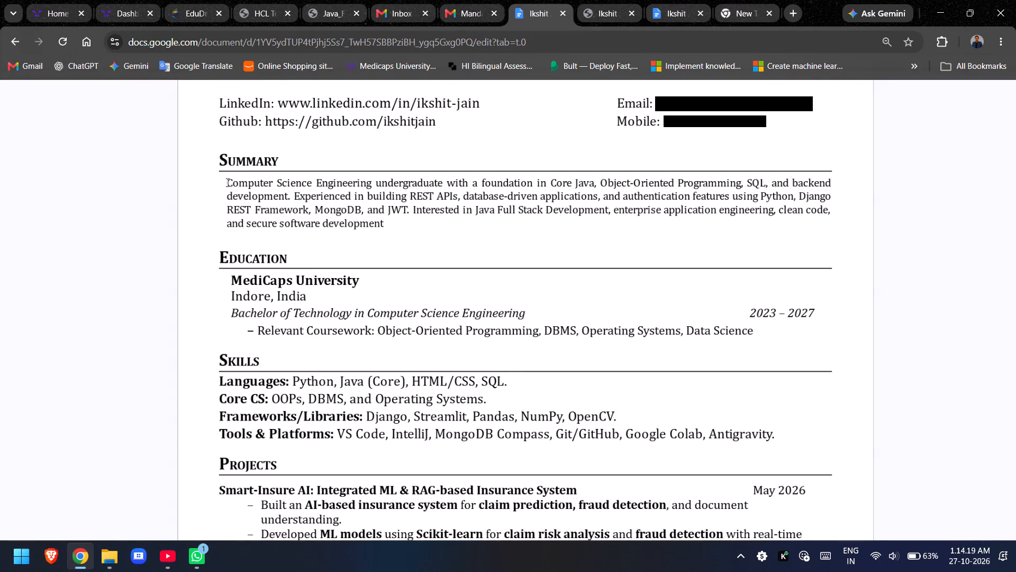
{"action": "left_click_drag", "start_coordinate": [226, 182], "coordinate": [392, 220]}
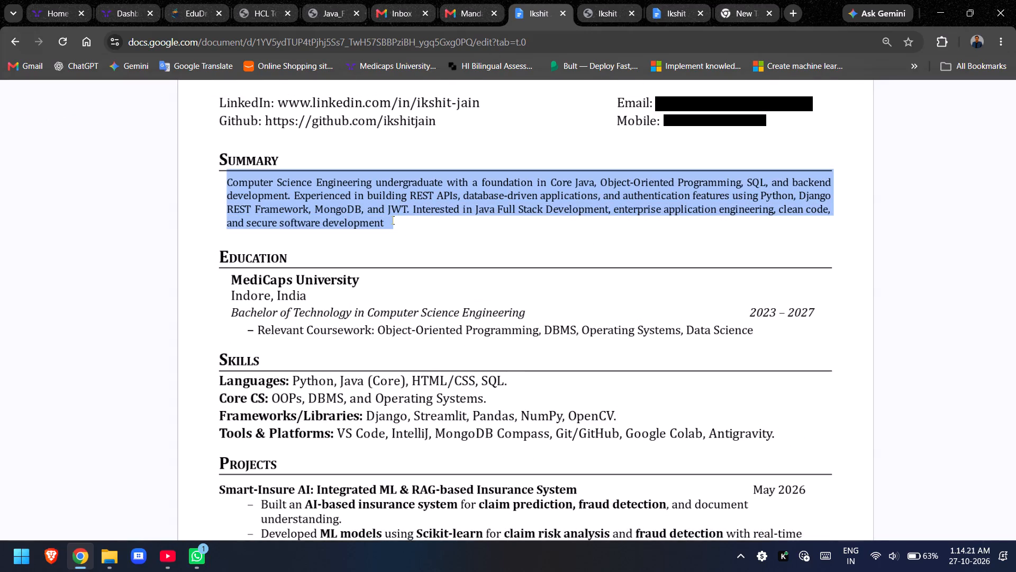
{"action": "left_click_drag", "start_coordinate": [392, 220], "coordinate": [391, 220]}
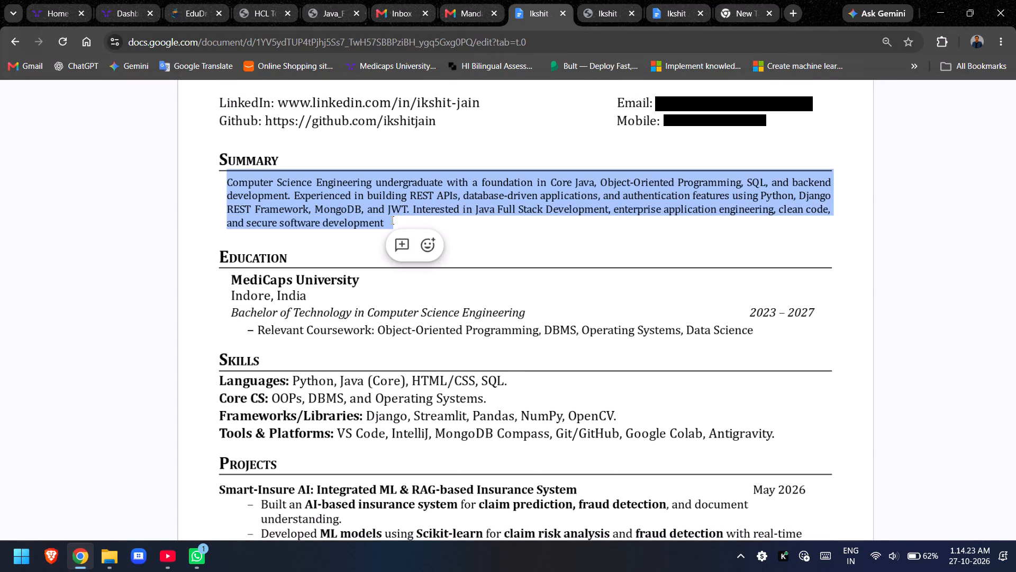
{"action": "key", "text": "ctrl+c"}
{"action": "key", "text": "alt+Tab"}
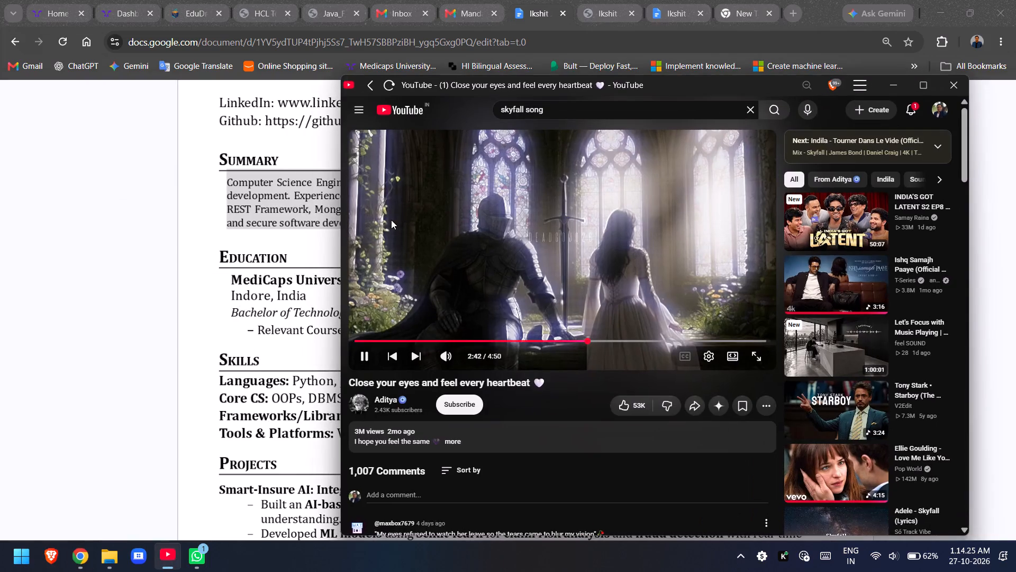
{"action": "key", "text": "alt+Tab"}
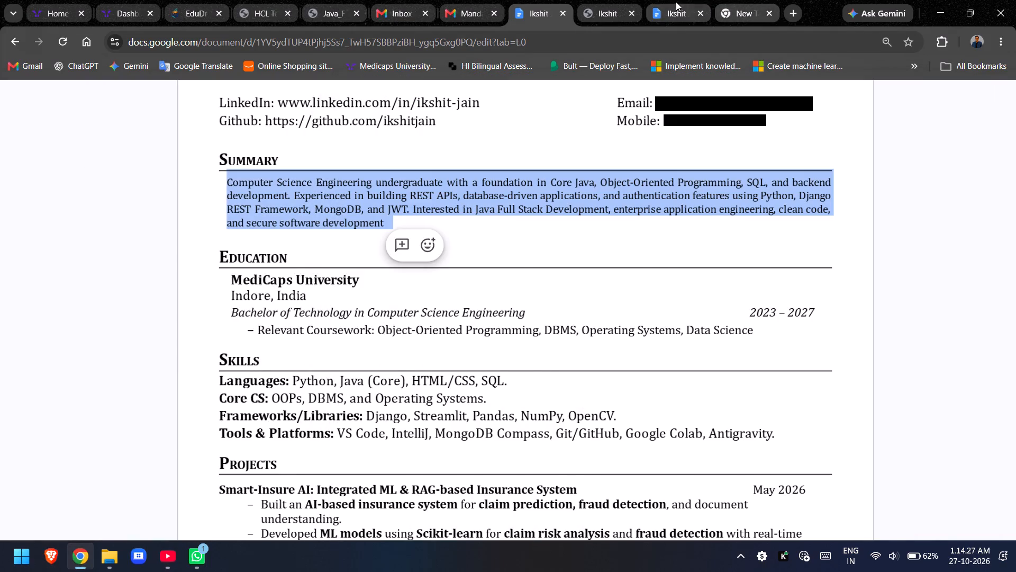
{"action": "left_click", "coordinate": [676, 2]}
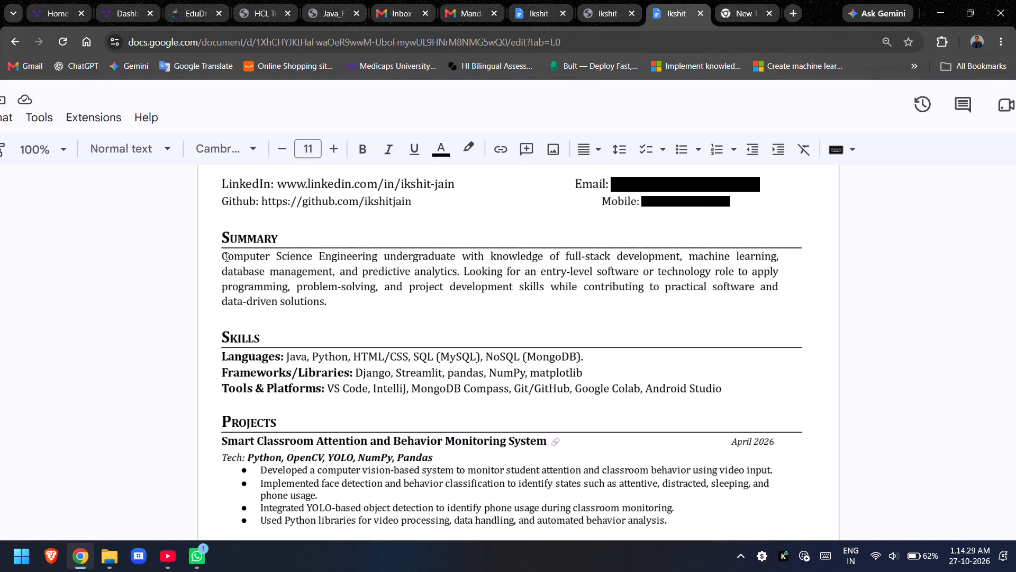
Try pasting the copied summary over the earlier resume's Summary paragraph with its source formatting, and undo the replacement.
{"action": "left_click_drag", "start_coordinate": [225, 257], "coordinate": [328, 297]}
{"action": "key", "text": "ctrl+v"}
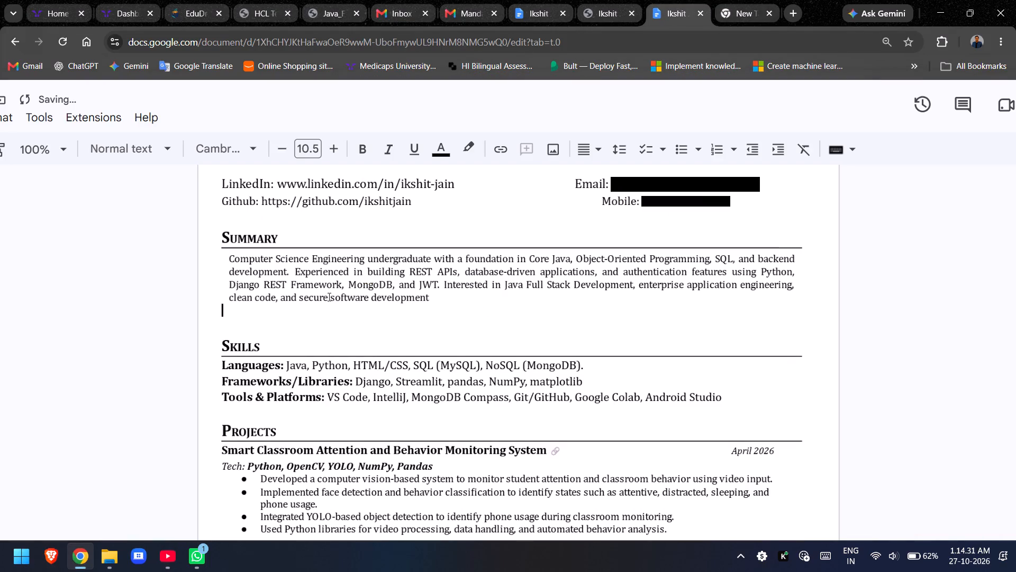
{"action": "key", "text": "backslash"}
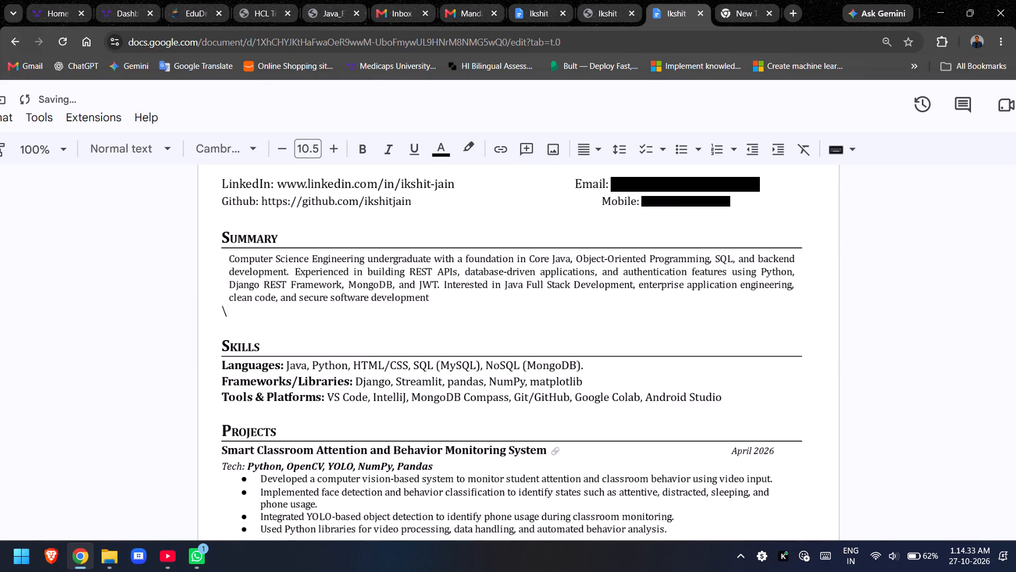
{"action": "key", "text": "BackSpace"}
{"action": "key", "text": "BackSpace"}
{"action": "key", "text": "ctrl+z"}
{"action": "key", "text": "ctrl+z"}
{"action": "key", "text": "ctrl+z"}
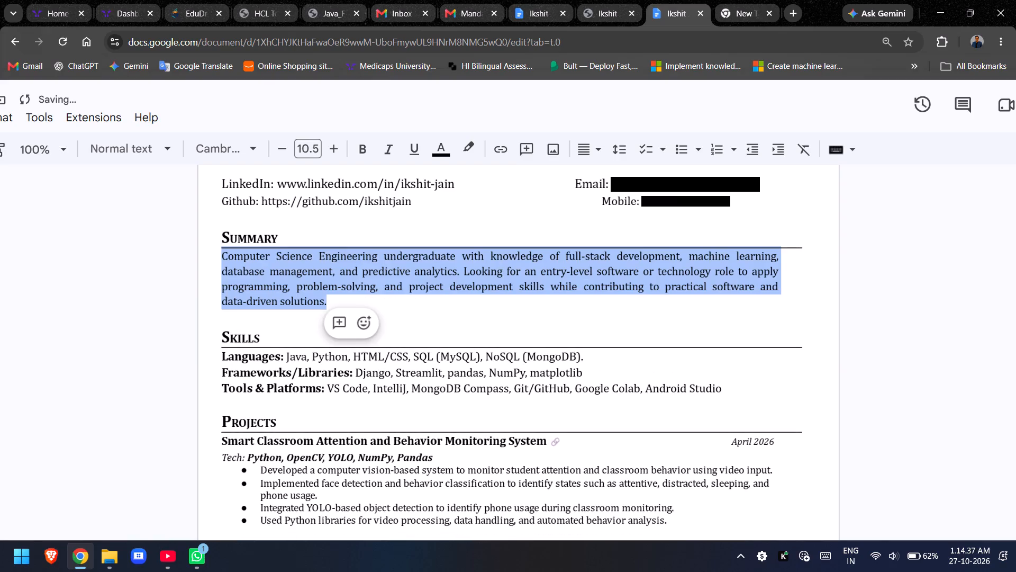
Replace the Summary paragraph with the copied summary without its formatting, and remove the extra line below it.
{"action": "right_click", "coordinate": [242, 263]}
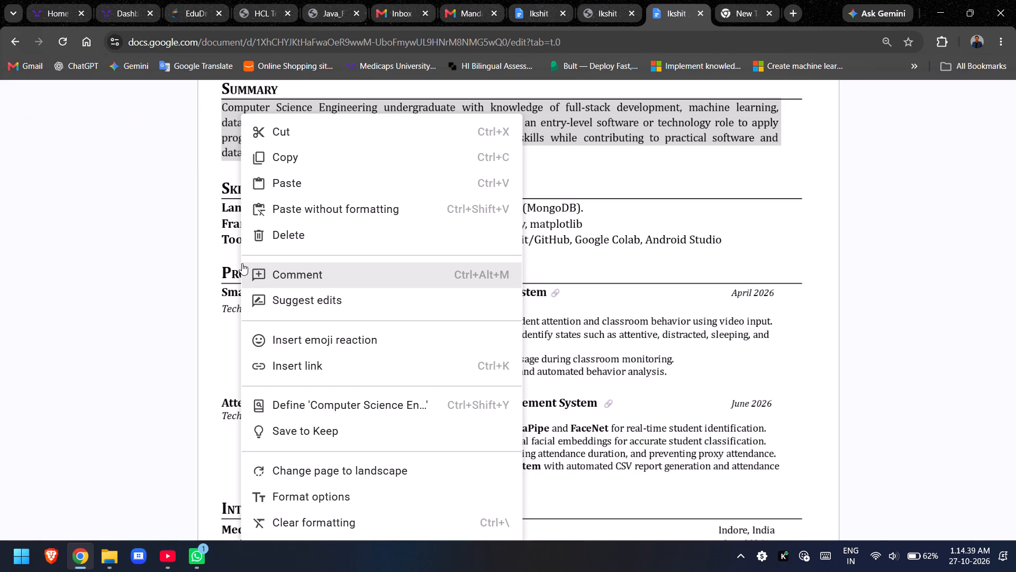
{"action": "left_click", "coordinate": [307, 205]}
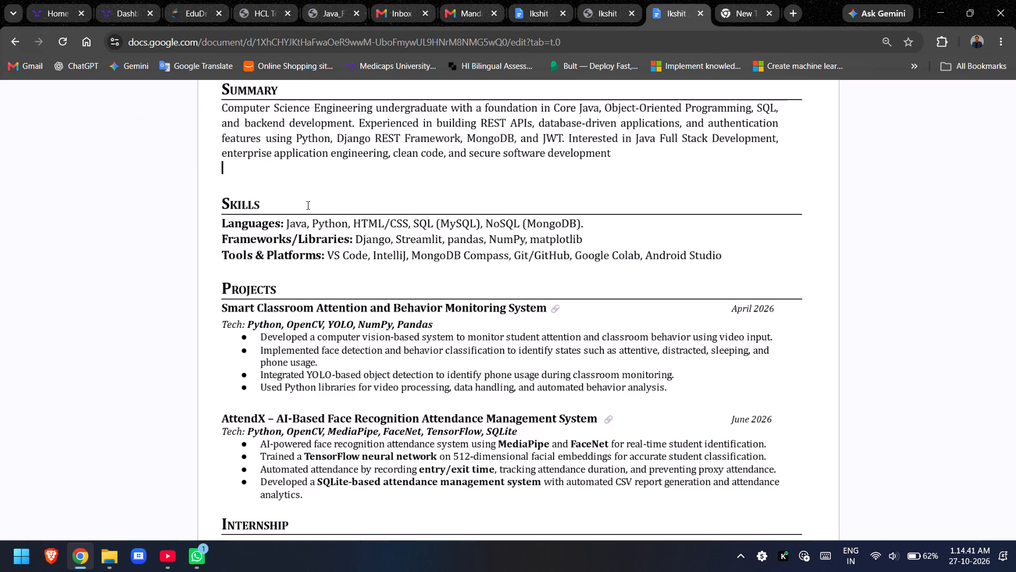
{"action": "key", "text": "BackSpace"}
Review the earlier resume with its new summary, from the header through Position of Responsibility.
{"action": "scroll", "coordinate": [293, 195], "scroll_direction": "up", "scroll_amount": 1}
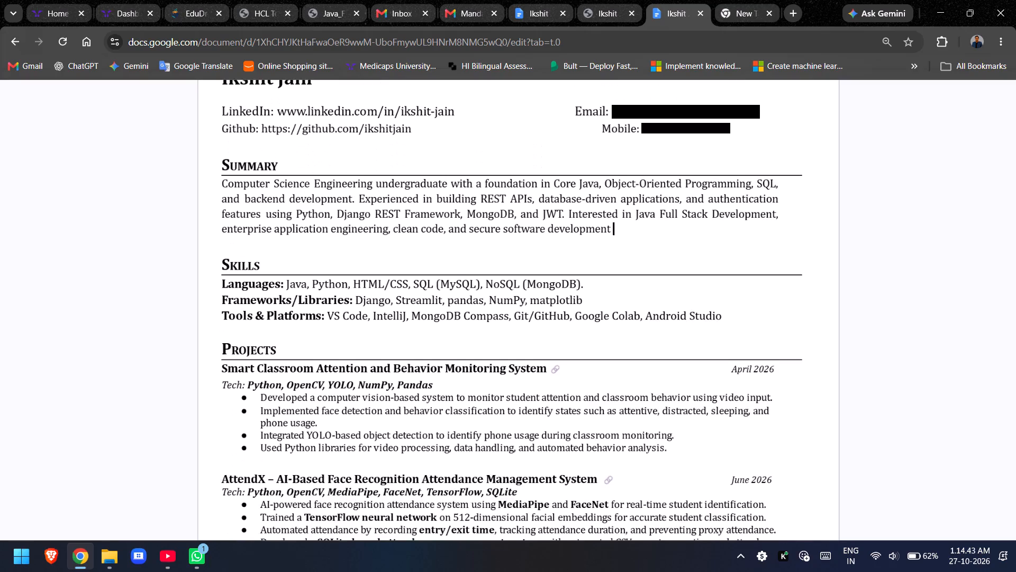
{"action": "scroll", "coordinate": [293, 195], "scroll_direction": "up", "scroll_amount": 1}
{"action": "left_click", "coordinate": [232, 252]}
{"action": "scroll", "coordinate": [232, 252], "scroll_direction": "up", "scroll_amount": 1}
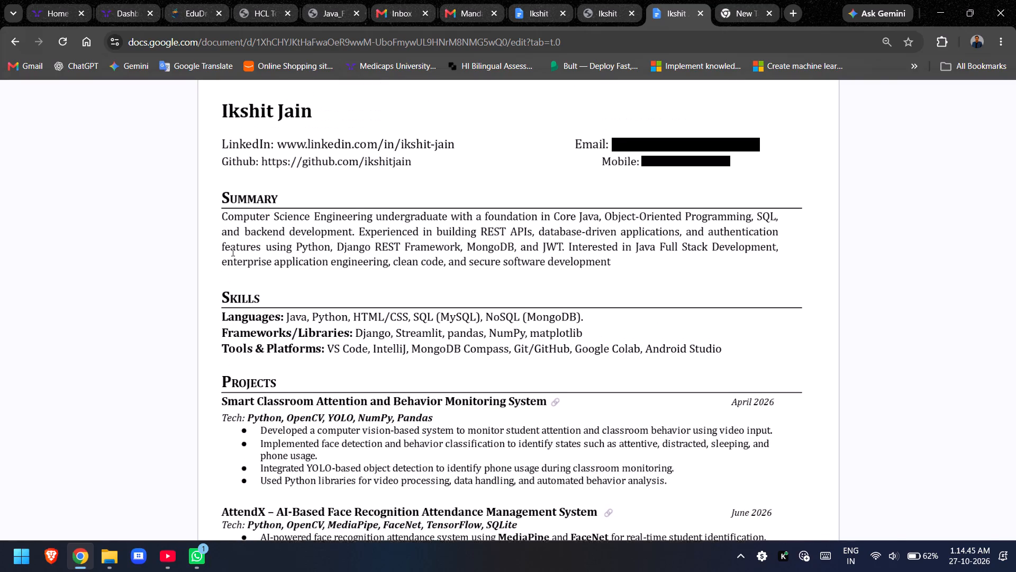
{"action": "scroll", "coordinate": [232, 252], "scroll_direction": "up", "scroll_amount": 1}
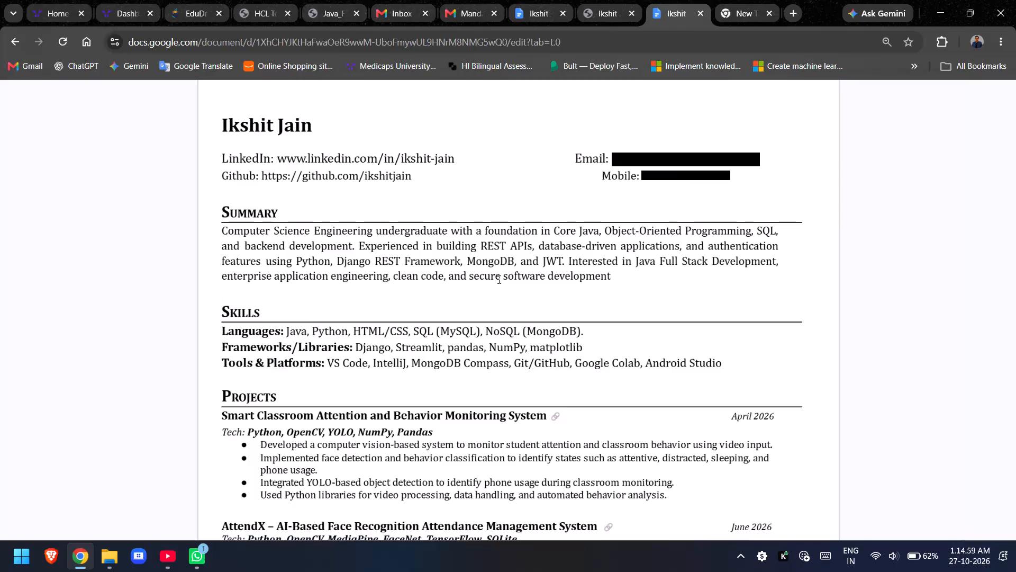
{"action": "scroll", "coordinate": [548, 276], "scroll_direction": "down", "scroll_amount": 2}
{"action": "scroll", "coordinate": [548, 276], "scroll_direction": "up", "scroll_amount": 1}
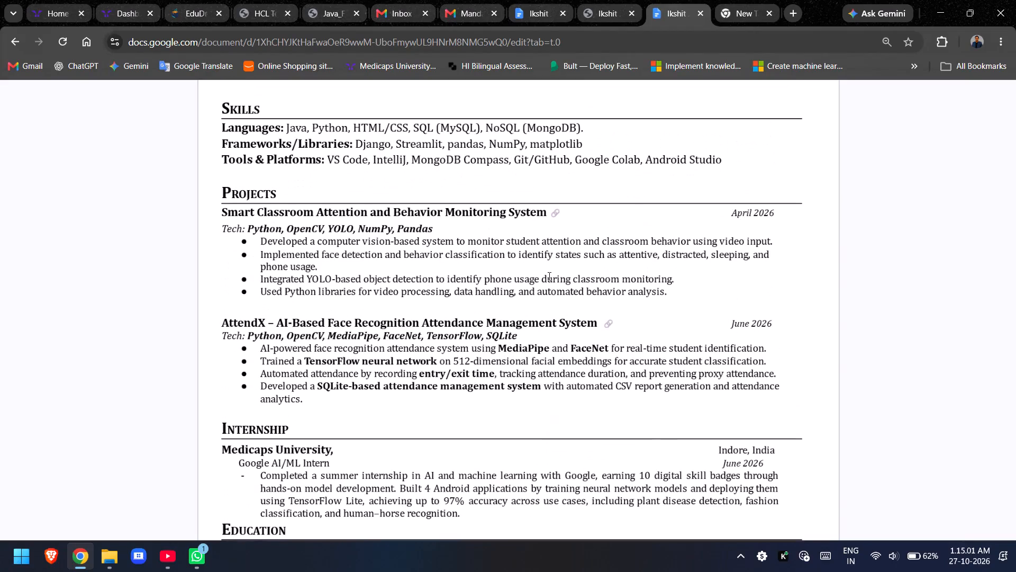
{"action": "scroll", "coordinate": [548, 276], "scroll_direction": "up", "scroll_amount": 1}
{"action": "scroll", "coordinate": [548, 276], "scroll_direction": "down", "scroll_amount": 2}
{"action": "scroll", "coordinate": [495, 400], "scroll_direction": "down", "scroll_amount": 1}
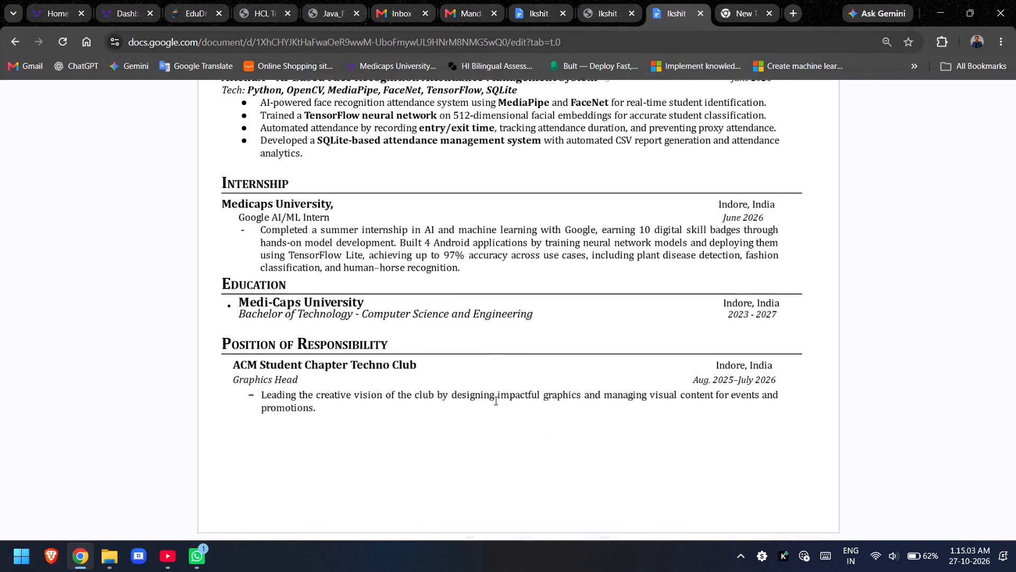
{"action": "scroll", "coordinate": [495, 400], "scroll_direction": "down", "scroll_amount": 1}
{"action": "scroll", "coordinate": [495, 400], "scroll_direction": "up", "scroll_amount": 1}
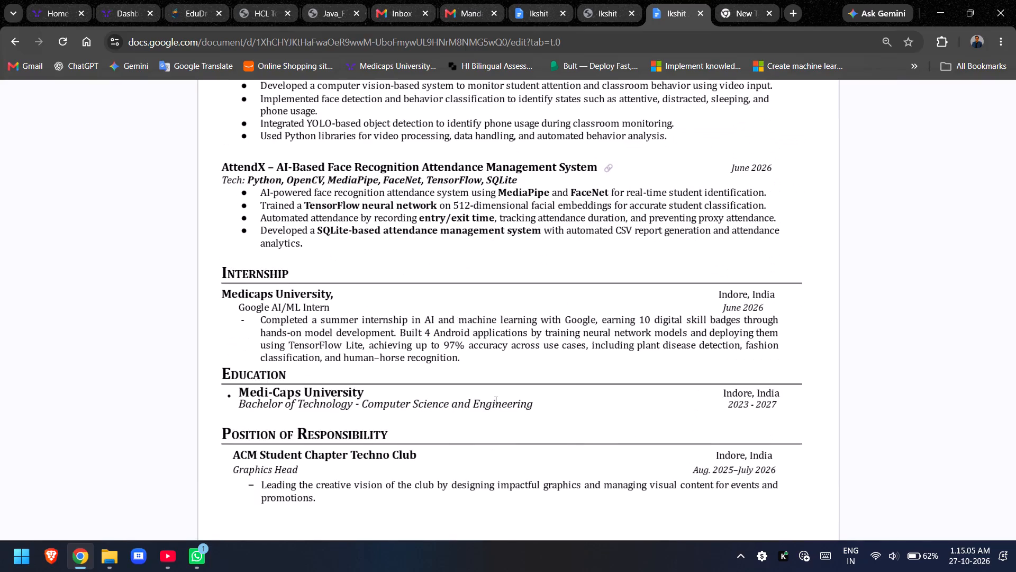
{"action": "scroll", "coordinate": [451, 407], "scroll_direction": "up", "scroll_amount": 5}
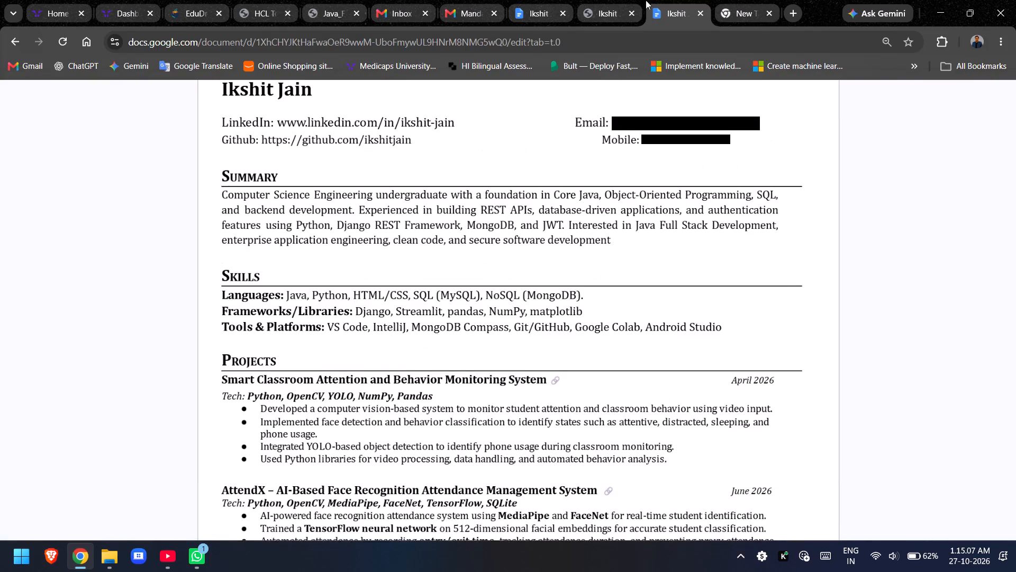
Compare the education, skills and projects sections across the newer resume, the earlier resume and the Ik_HCL PDF.
{"action": "left_click", "coordinate": [552, 11]}
{"action": "scroll", "coordinate": [457, 306], "scroll_direction": "down", "scroll_amount": 1}
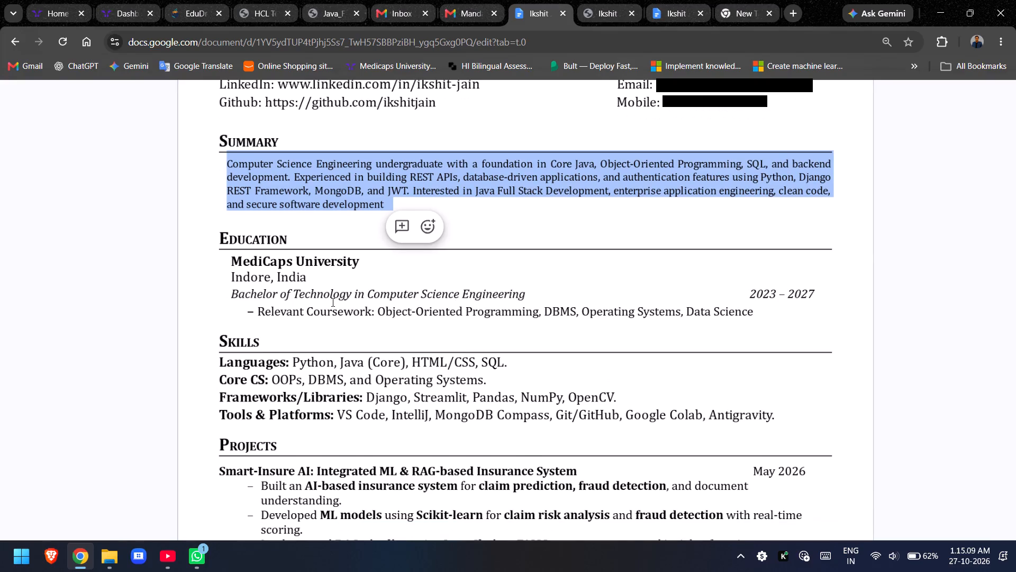
{"action": "left_click", "coordinate": [658, 0]}
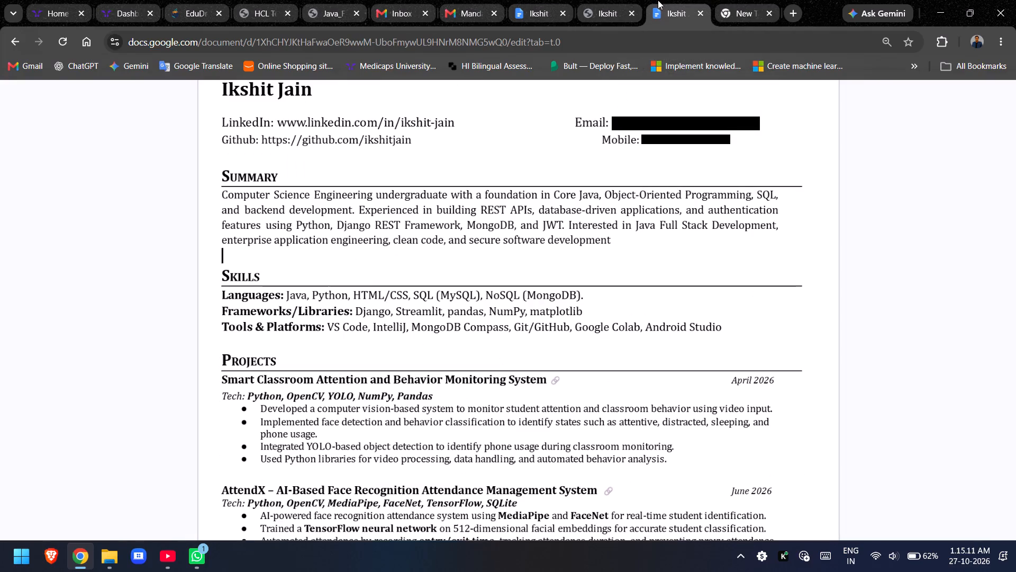
{"action": "scroll", "coordinate": [573, 206], "scroll_direction": "down", "scroll_amount": 4}
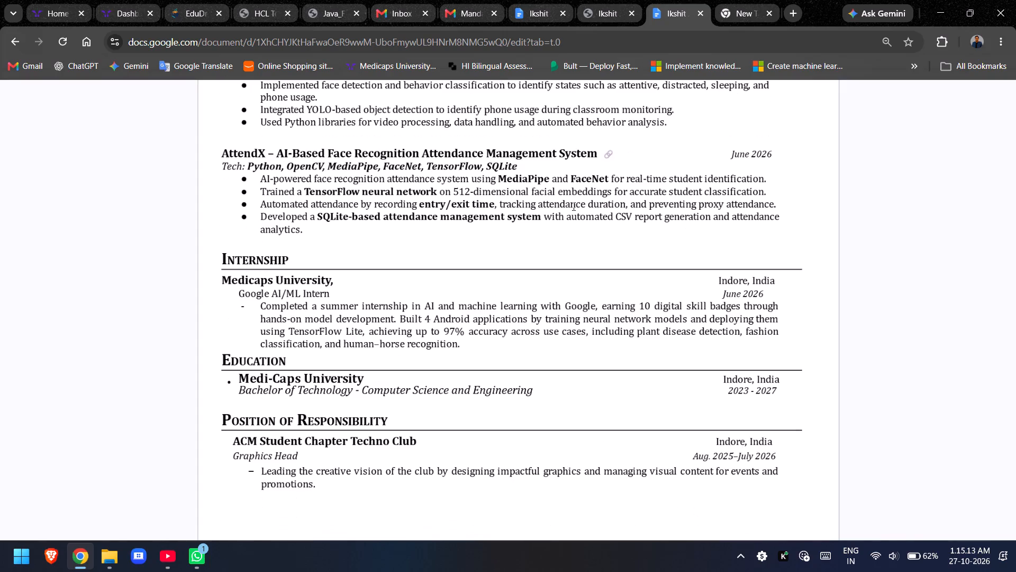
{"action": "left_click", "coordinate": [558, 1]}
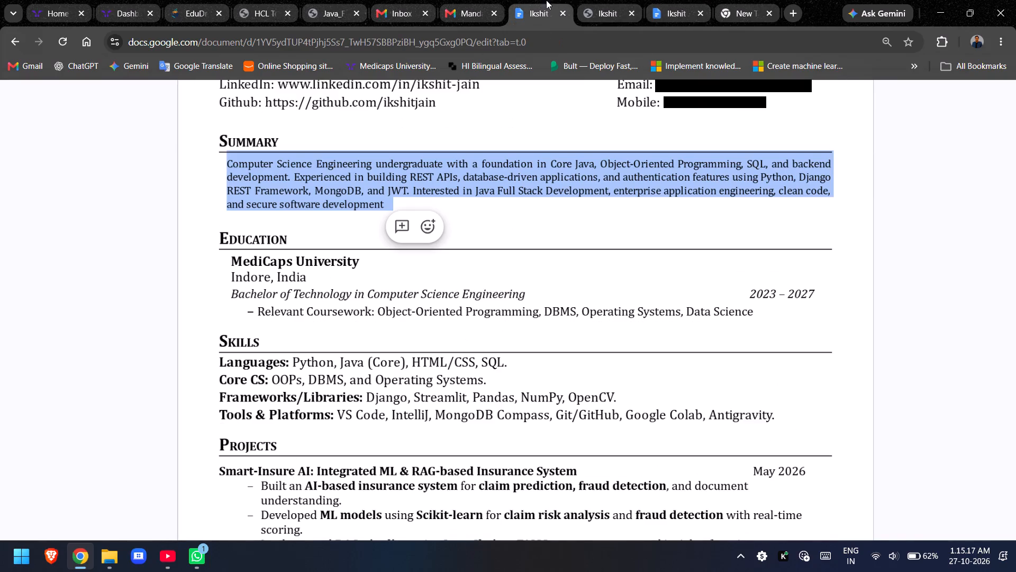
{"action": "left_click", "coordinate": [668, 0]}
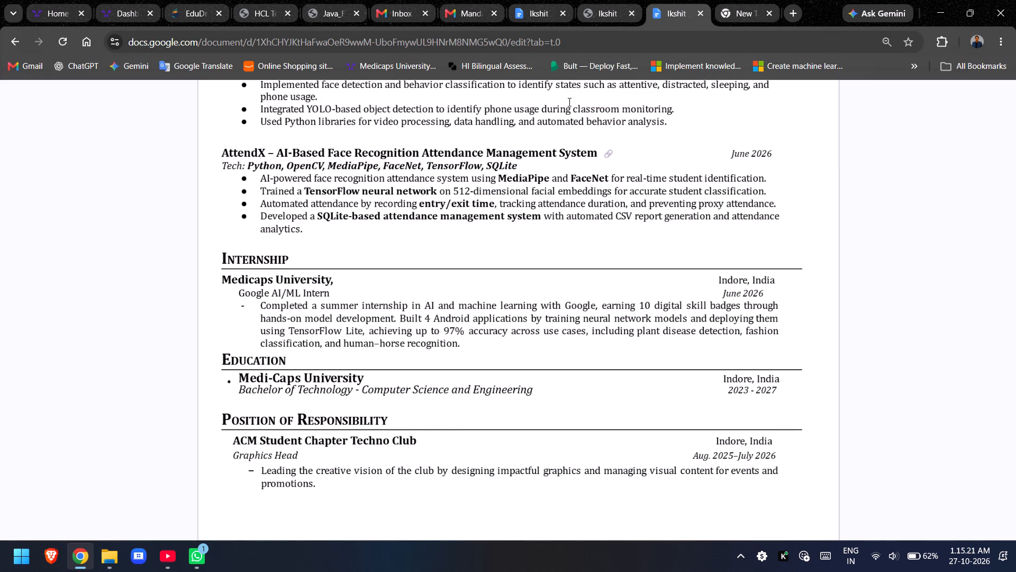
{"action": "left_click", "coordinate": [598, 0]}
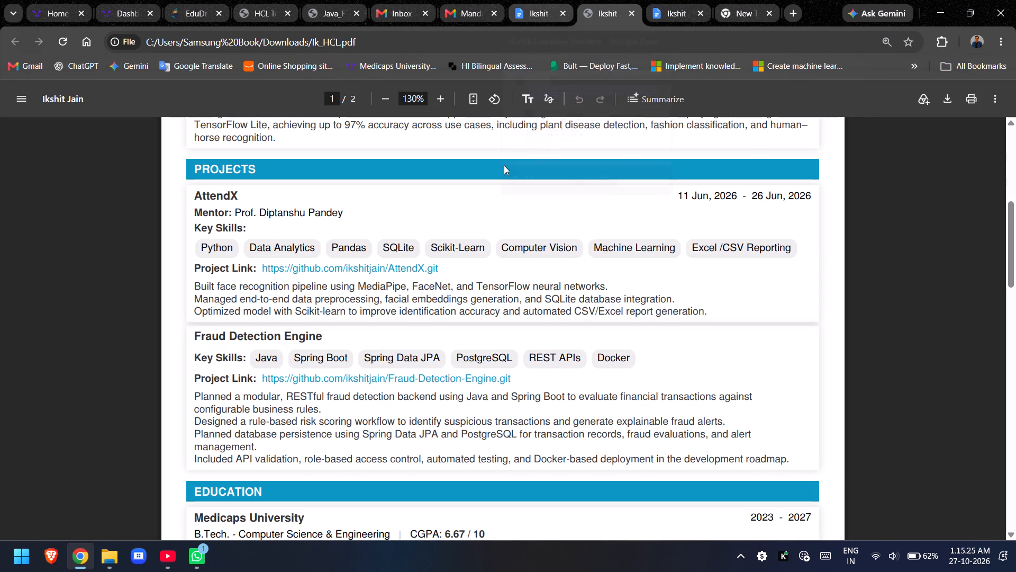
{"action": "scroll", "coordinate": [504, 165], "scroll_direction": "down", "scroll_amount": 2}
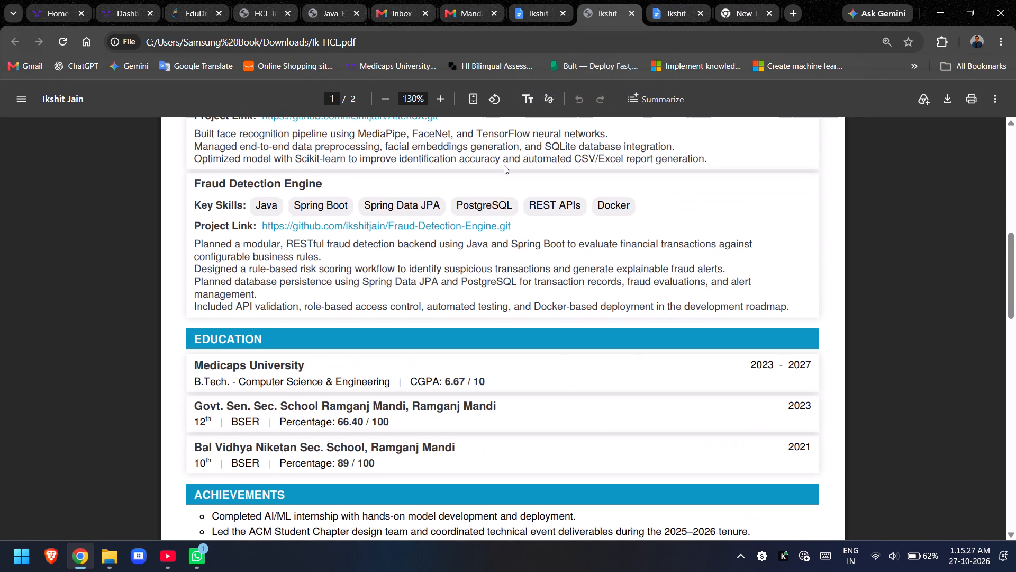
{"action": "left_click", "coordinate": [560, 2]}
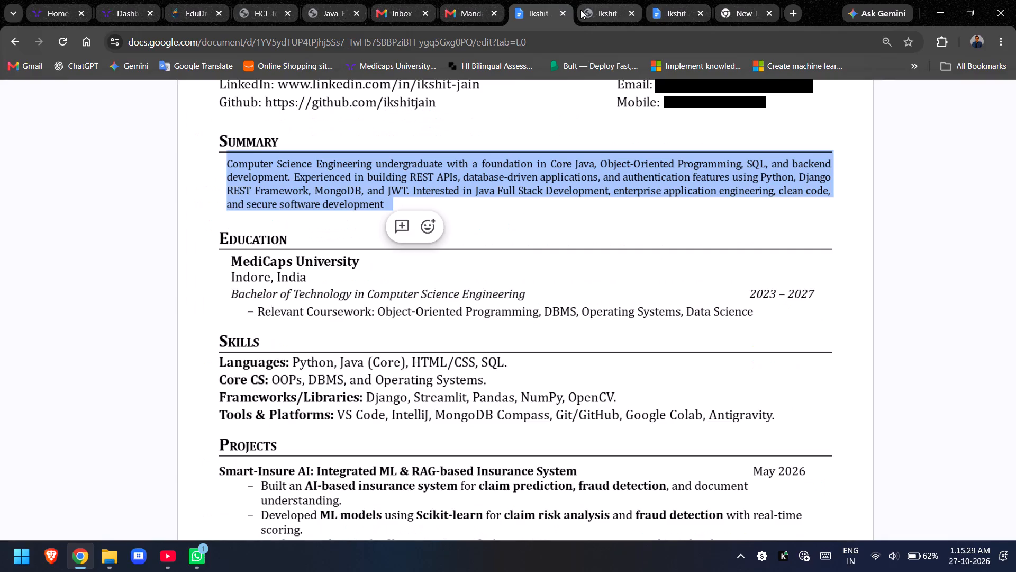
{"action": "scroll", "coordinate": [417, 393], "scroll_direction": "down", "scroll_amount": 1}
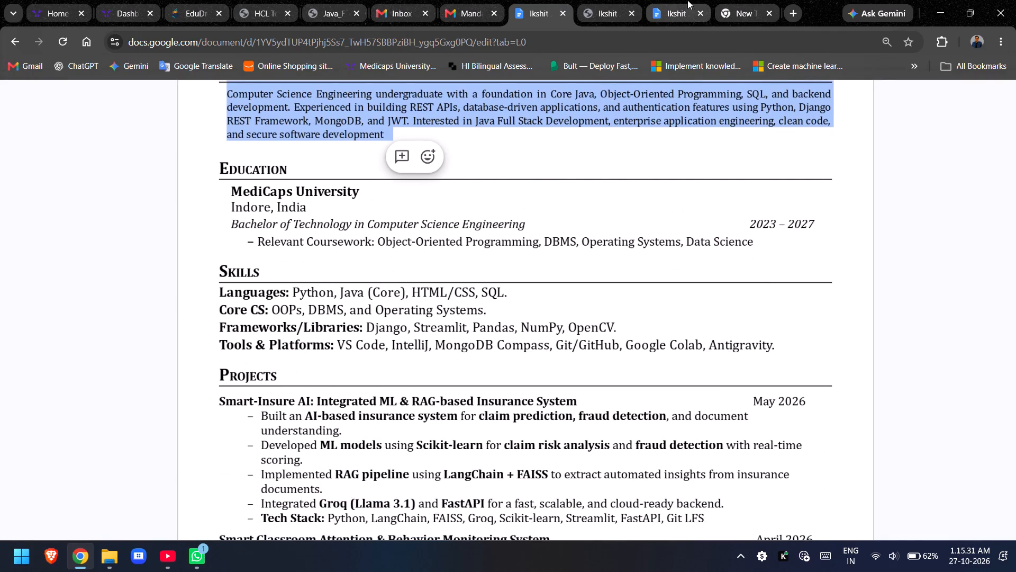
{"action": "left_click", "coordinate": [689, 0]}
{"action": "scroll", "coordinate": [530, 368], "scroll_direction": "up", "scroll_amount": 1}
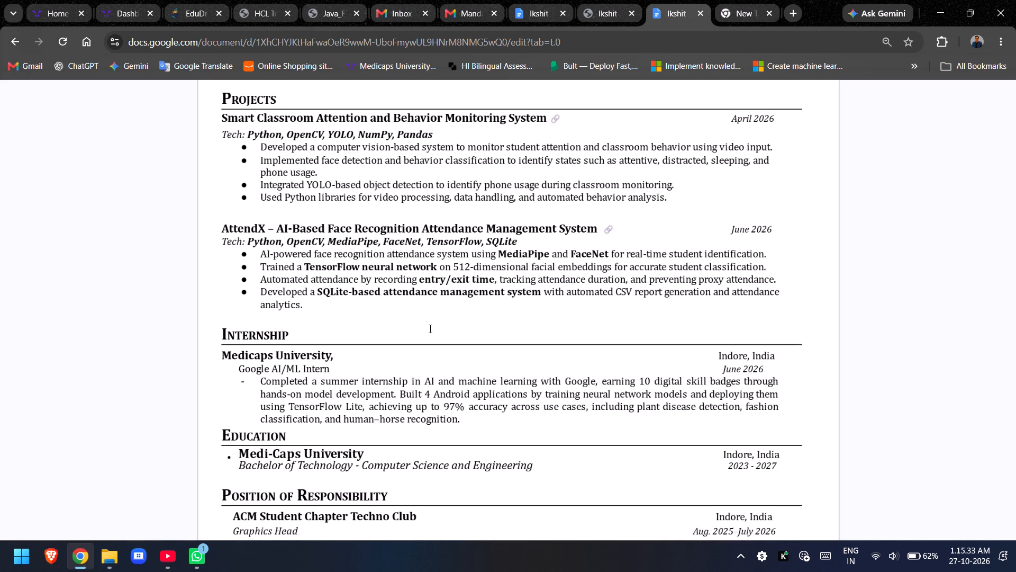
{"action": "left_click", "coordinate": [538, 0]}
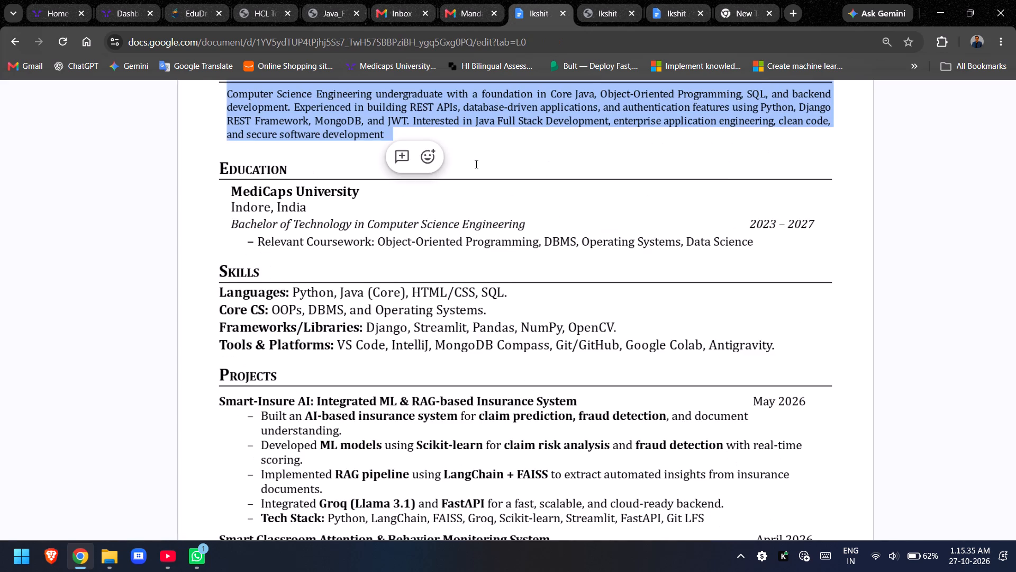
{"action": "scroll", "coordinate": [457, 319], "scroll_direction": "down", "scroll_amount": 2}
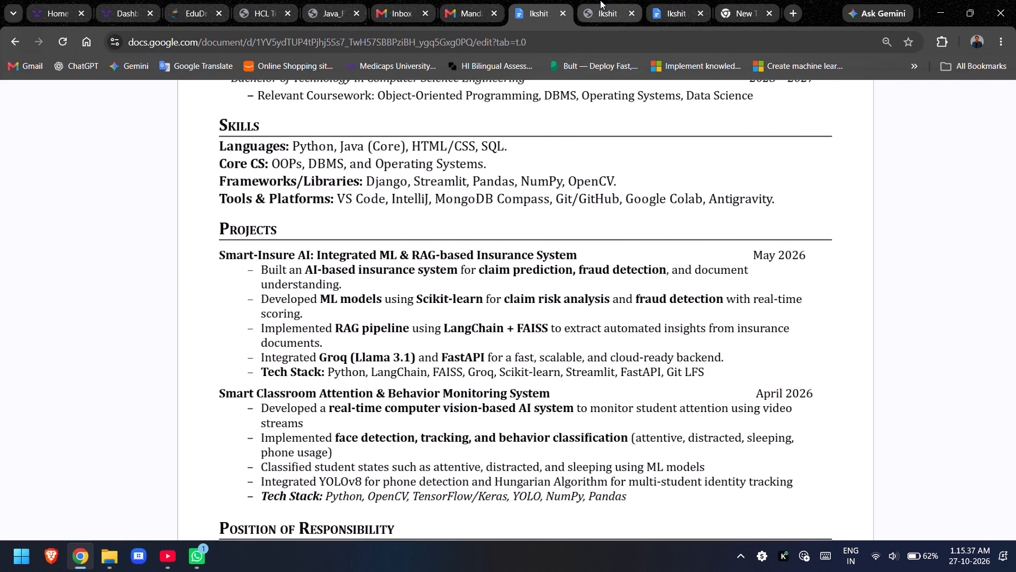
Copy the Fraud Detection Engine project title from the Ik_HCL PDF.
{"action": "left_click", "coordinate": [600, 0]}
{"action": "scroll", "coordinate": [476, 375], "scroll_direction": "up", "scroll_amount": 1}
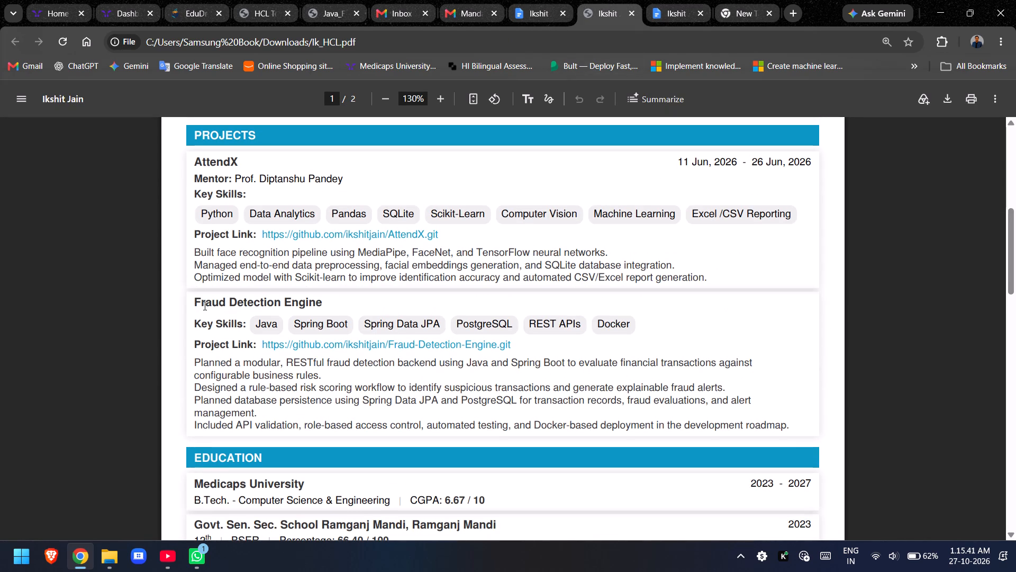
{"action": "left_click_drag", "start_coordinate": [194, 302], "coordinate": [386, 307]}
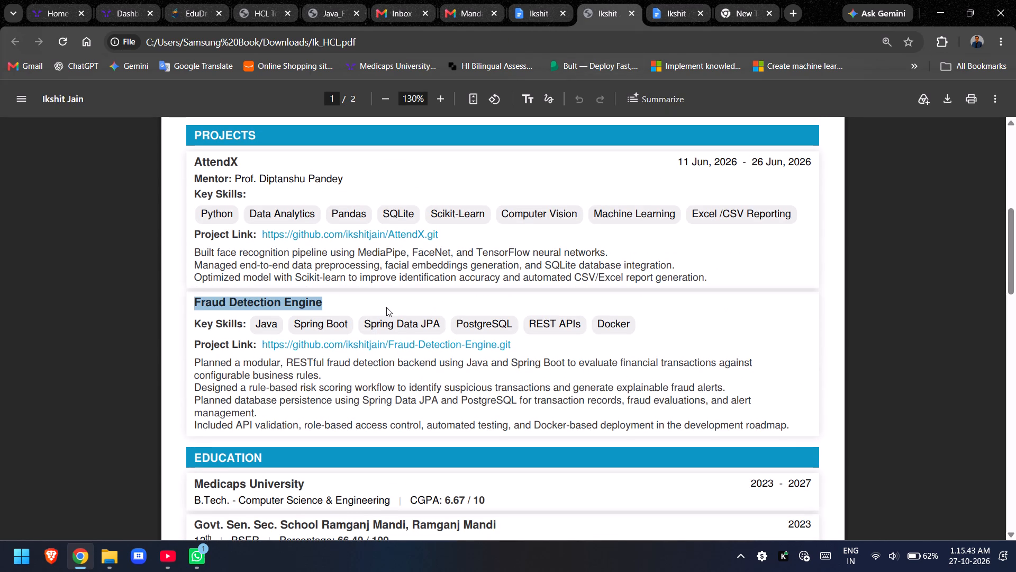
{"action": "key", "text": "ctrl+c"}
Review the AttendX and Fraud Detection Engine entries in the PDF, and check the link on the name heading of the earlier resume.
{"action": "scroll", "coordinate": [390, 371], "scroll_direction": "down", "scroll_amount": 1}
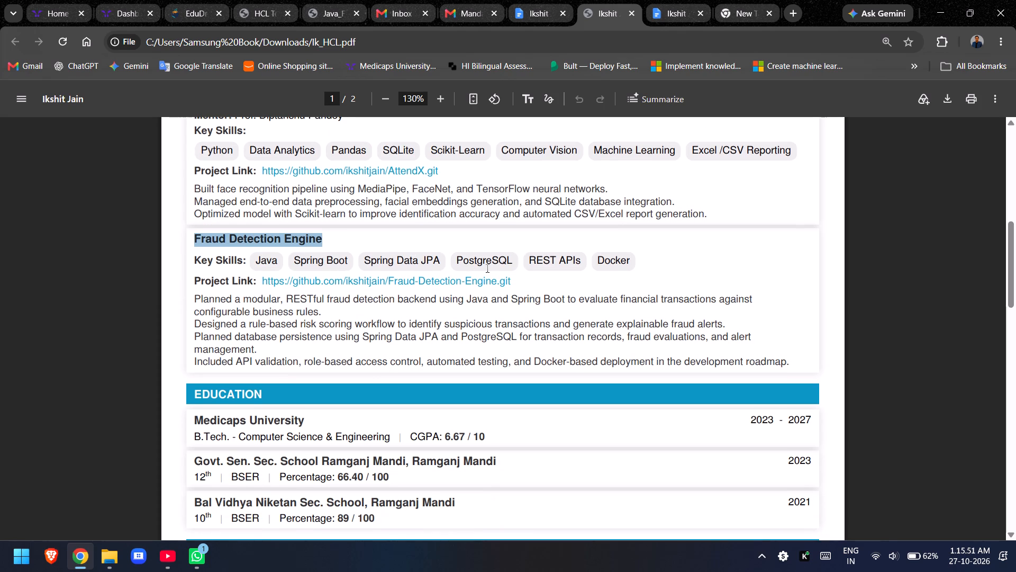
{"action": "scroll", "coordinate": [598, 266], "scroll_direction": "up", "scroll_amount": 1}
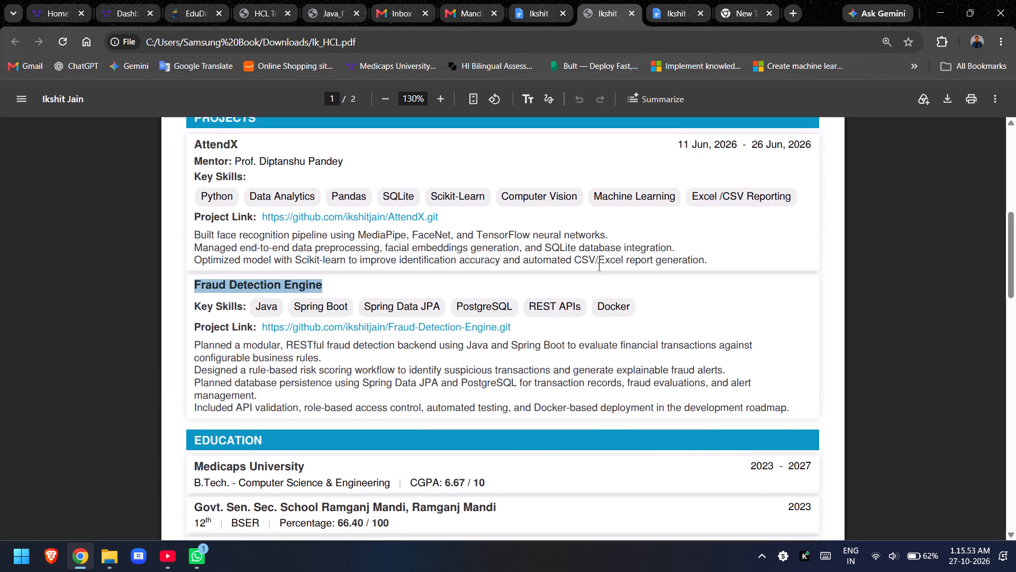
{"action": "scroll", "coordinate": [598, 266], "scroll_direction": "up", "scroll_amount": 1}
{"action": "scroll", "coordinate": [564, 252], "scroll_direction": "down", "scroll_amount": 1}
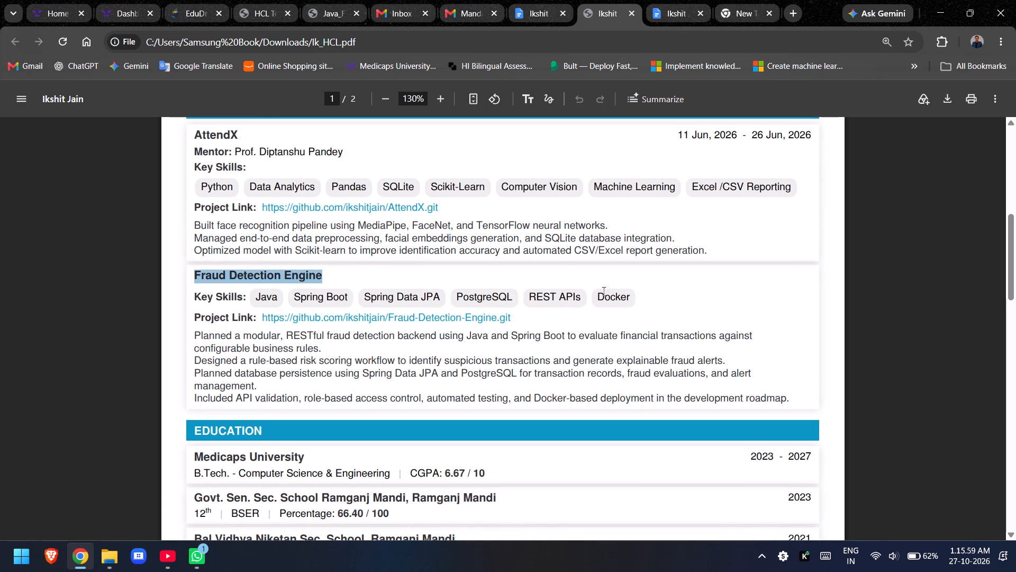
{"action": "left_click", "coordinate": [656, 17]}
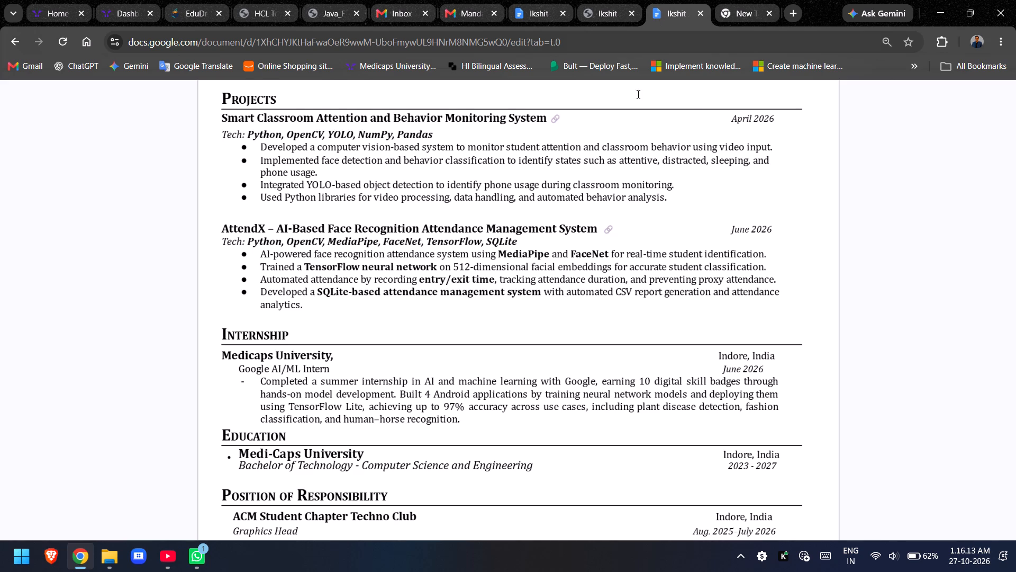
{"action": "scroll", "coordinate": [631, 174], "scroll_direction": "down", "scroll_amount": 5}
{"action": "scroll", "coordinate": [631, 174], "scroll_direction": "up", "scroll_amount": 6}
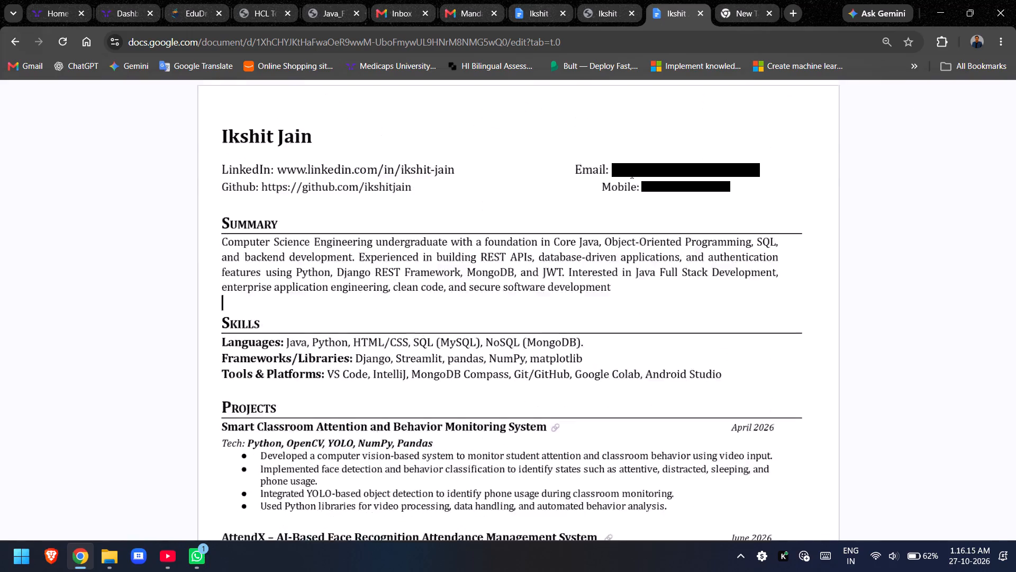
{"action": "scroll", "coordinate": [631, 174], "scroll_direction": "up", "scroll_amount": 1}
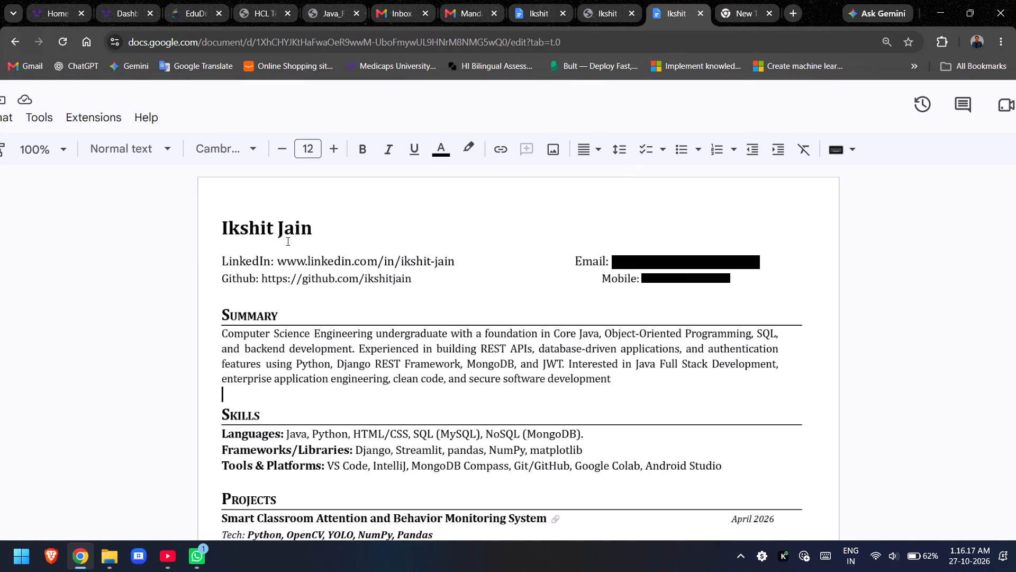
{"action": "left_click", "coordinate": [286, 238]}
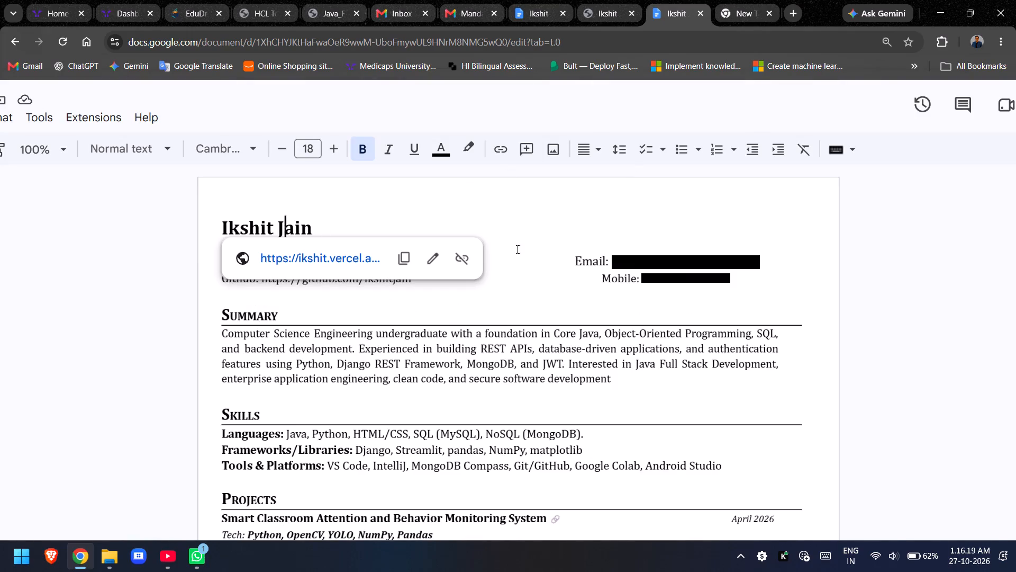
{"action": "left_click", "coordinate": [522, 254]}
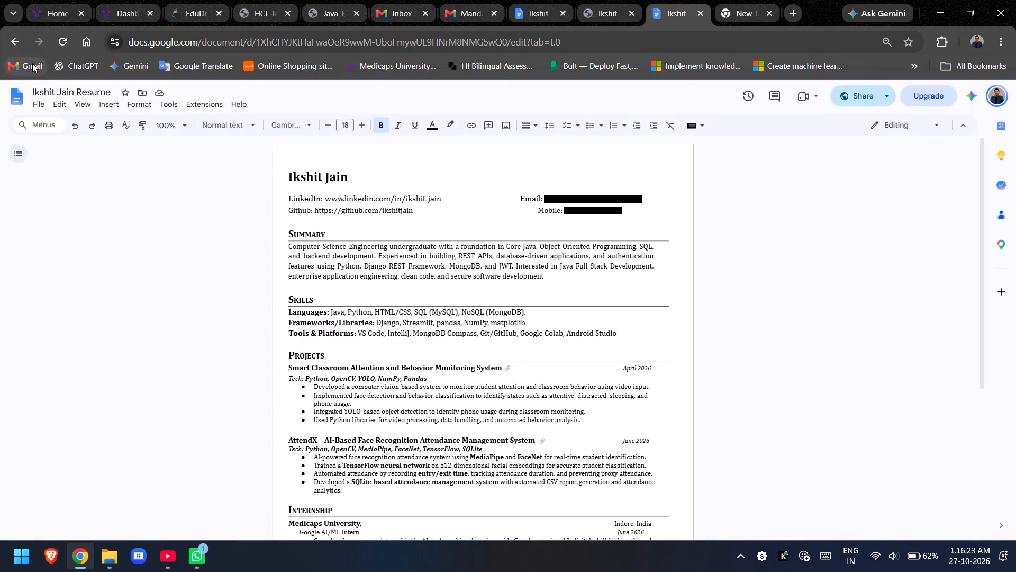
Download the earlier resume as a PDF document and open the downloaded file.
{"action": "left_click", "coordinate": [38, 108]}
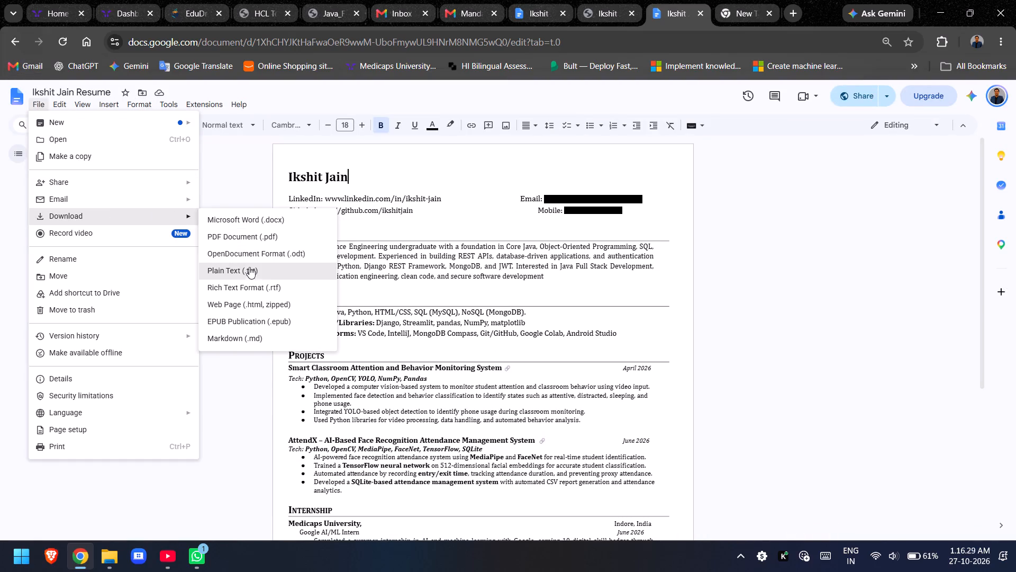
{"action": "left_click", "coordinate": [257, 238]}
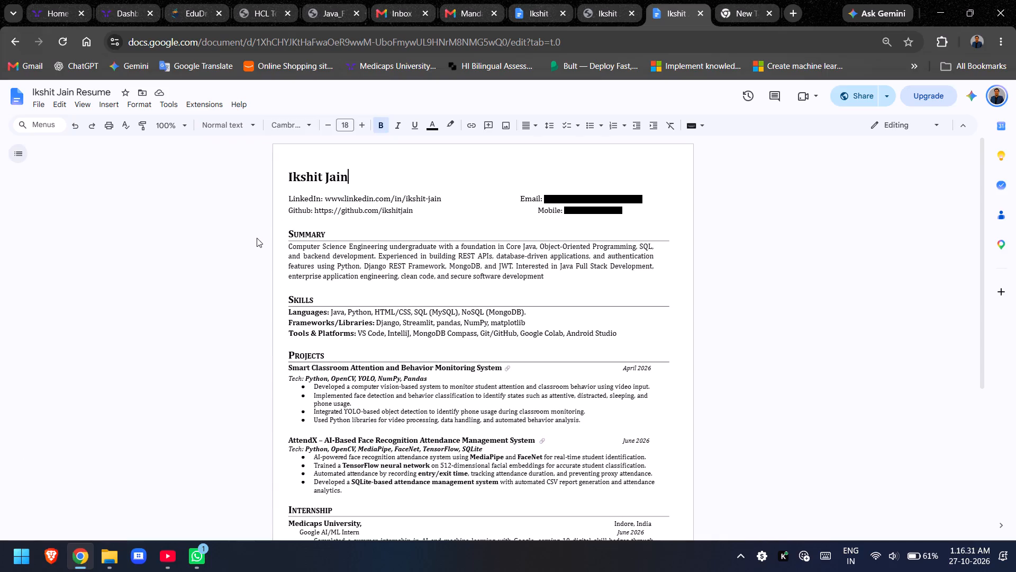
{"action": "left_click", "coordinate": [828, 83]}
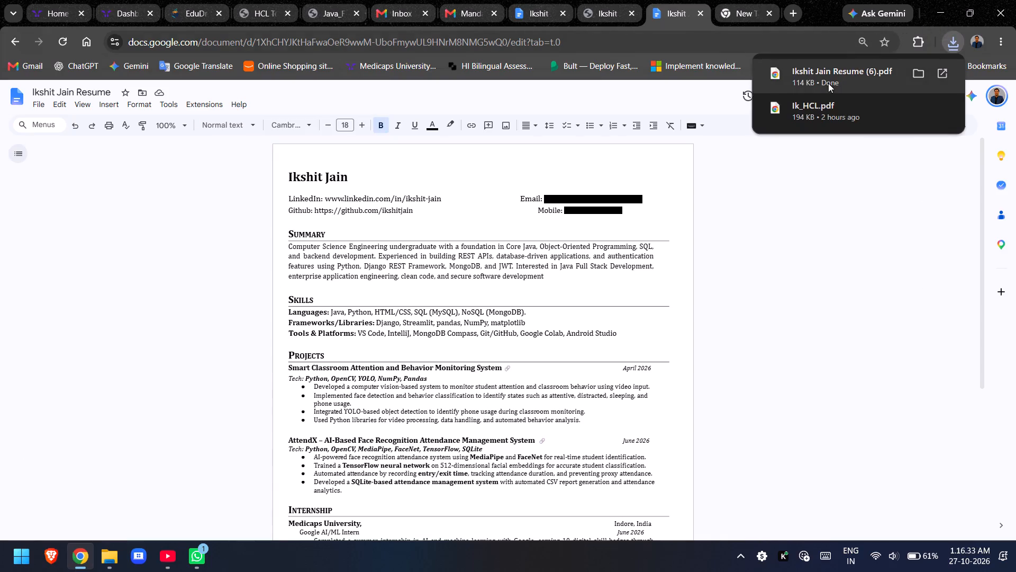
Check the downloaded resume PDF from the header through Position of Responsibility.
{"action": "scroll", "coordinate": [709, 274], "scroll_direction": "down", "scroll_amount": 6}
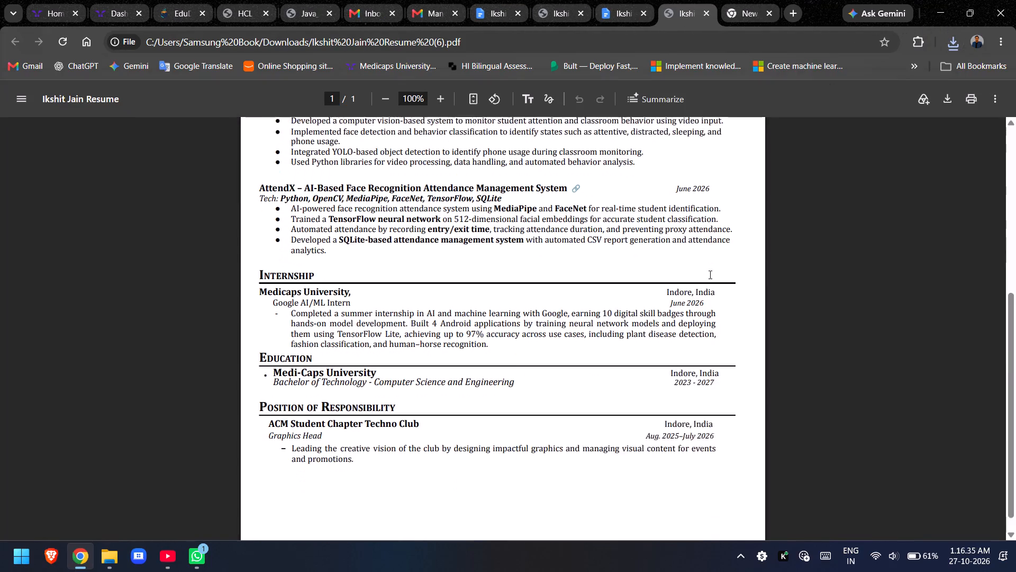
{"action": "scroll", "coordinate": [709, 274], "scroll_direction": "down", "scroll_amount": 4}
{"action": "scroll", "coordinate": [709, 274], "scroll_direction": "up", "scroll_amount": 3}
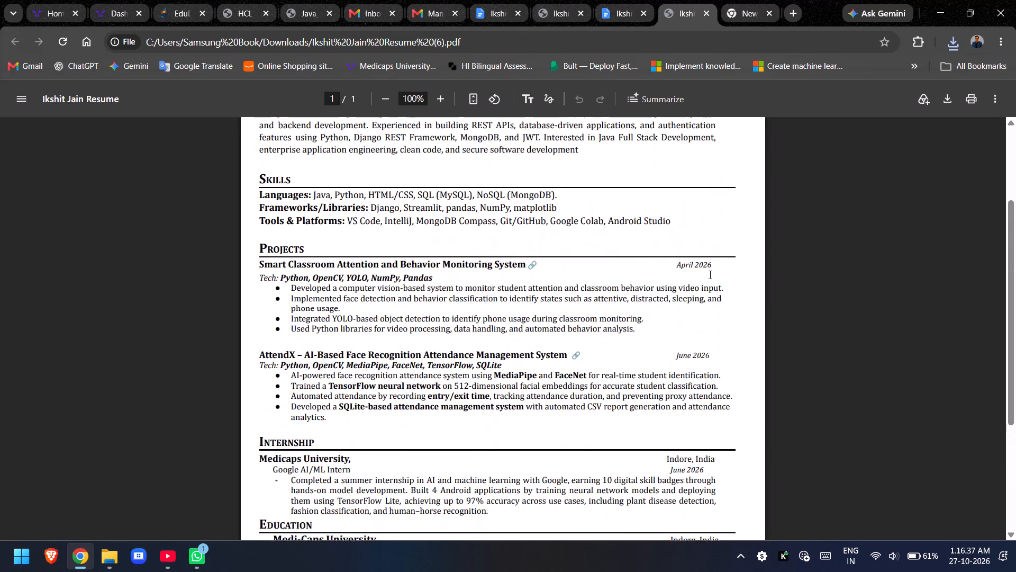
{"action": "scroll", "coordinate": [709, 274], "scroll_direction": "up", "scroll_amount": 5}
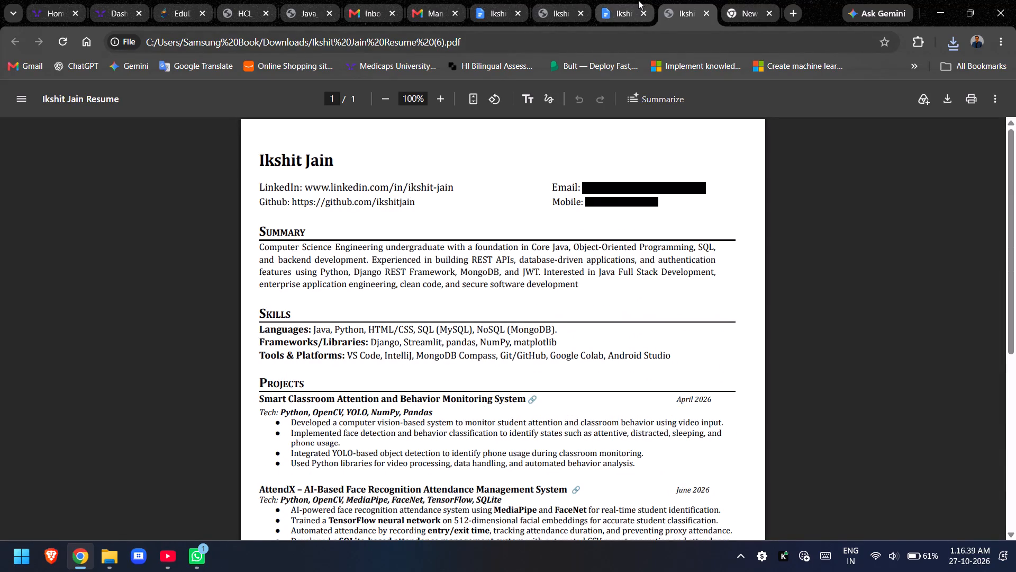
Return to the earlier resume document and re-examine its Summary, Skills and Smart Classroom project sections.
{"action": "left_click", "coordinate": [638, 0]}
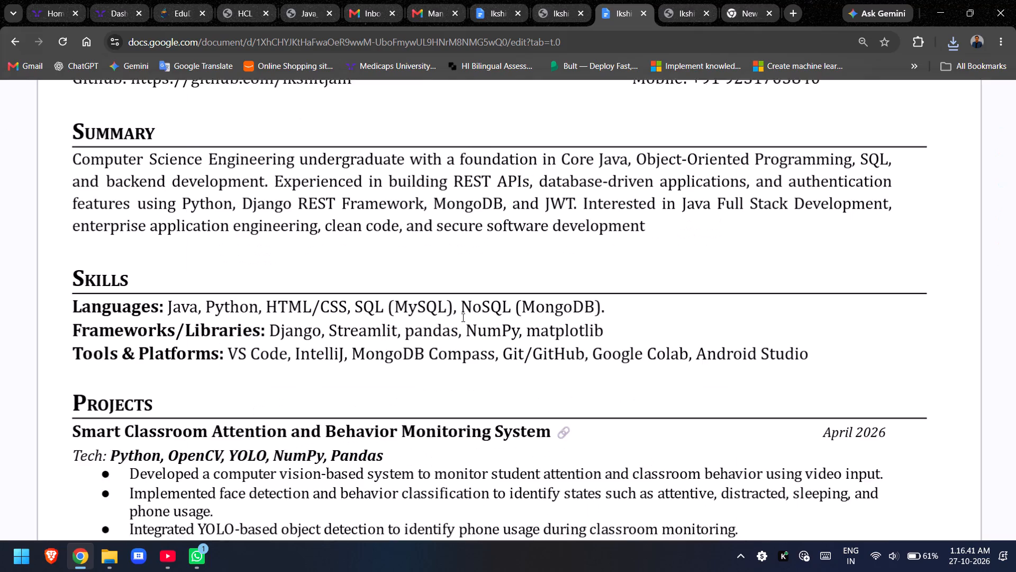
{"action": "scroll", "coordinate": [462, 317], "scroll_direction": "down", "scroll_amount": 1}
{"action": "scroll", "coordinate": [462, 317], "scroll_direction": "up", "scroll_amount": 1}
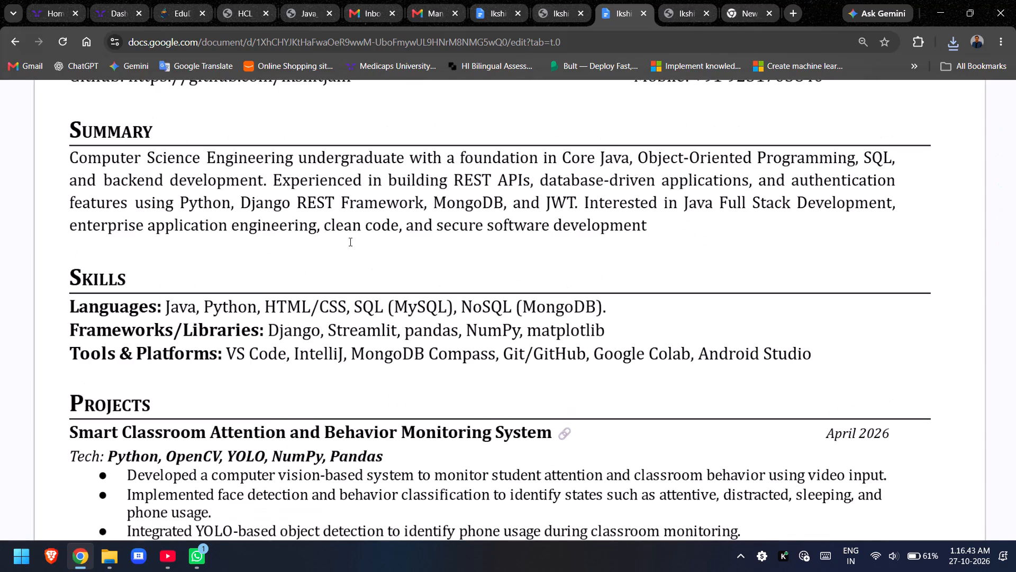
{"action": "left_click", "coordinate": [349, 237]}
{"action": "scroll", "coordinate": [349, 237], "scroll_direction": "up", "scroll_amount": 1}
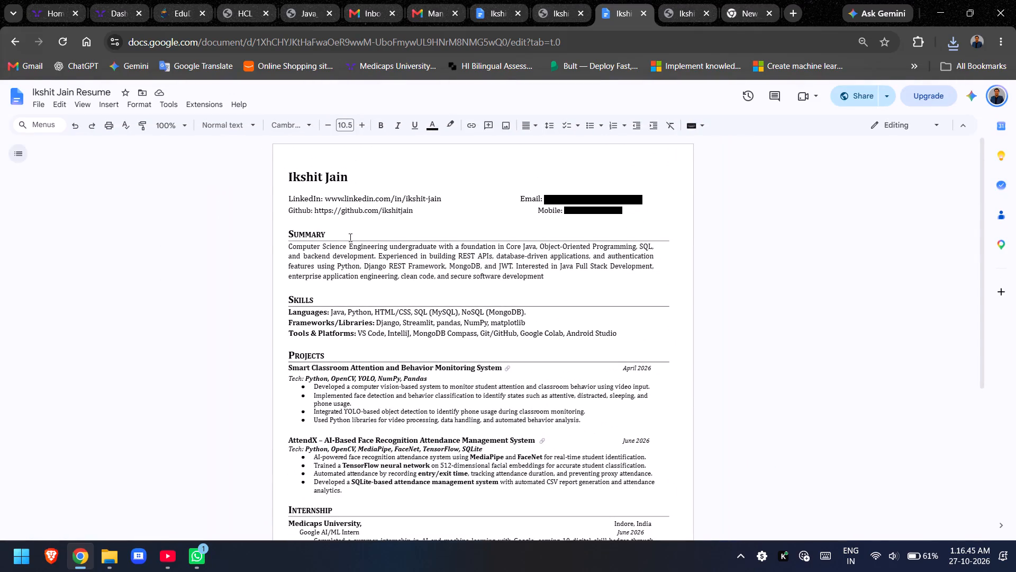
{"action": "left_click", "coordinate": [376, 314]}
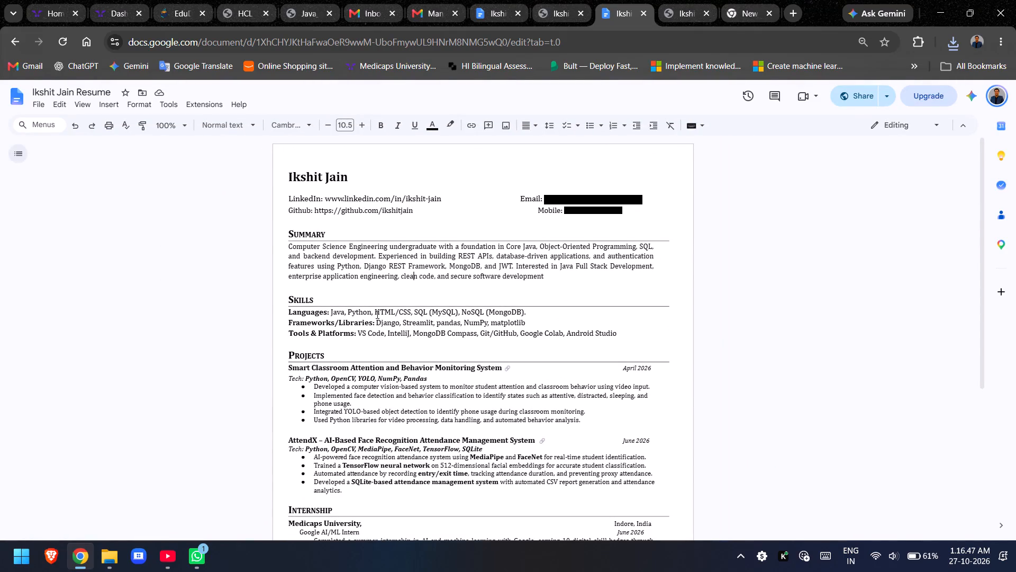
{"action": "left_click", "coordinate": [384, 317]}
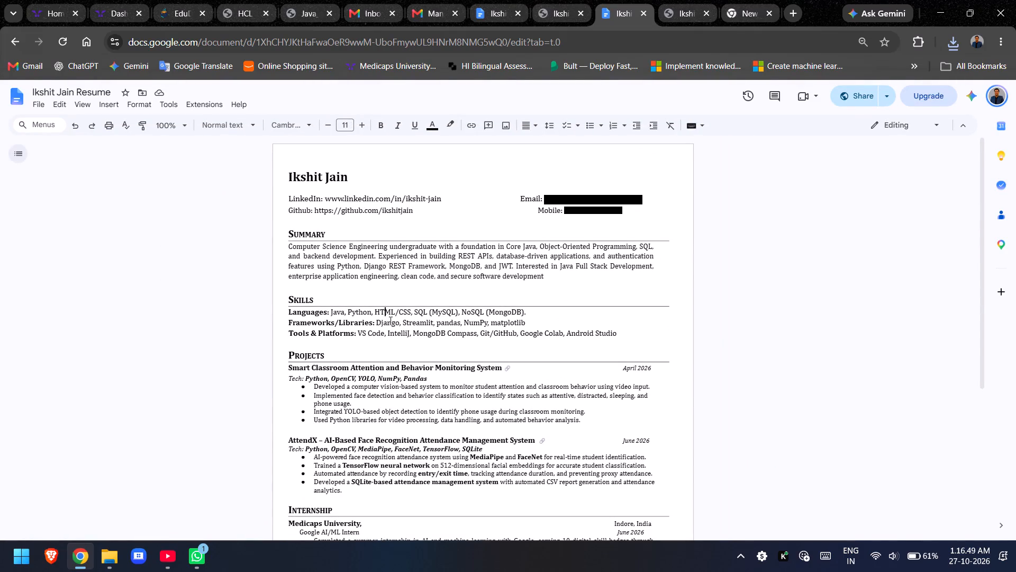
{"action": "left_click", "coordinate": [389, 320]}
{"action": "left_click", "coordinate": [400, 341]}
{"action": "left_click", "coordinate": [400, 389]}
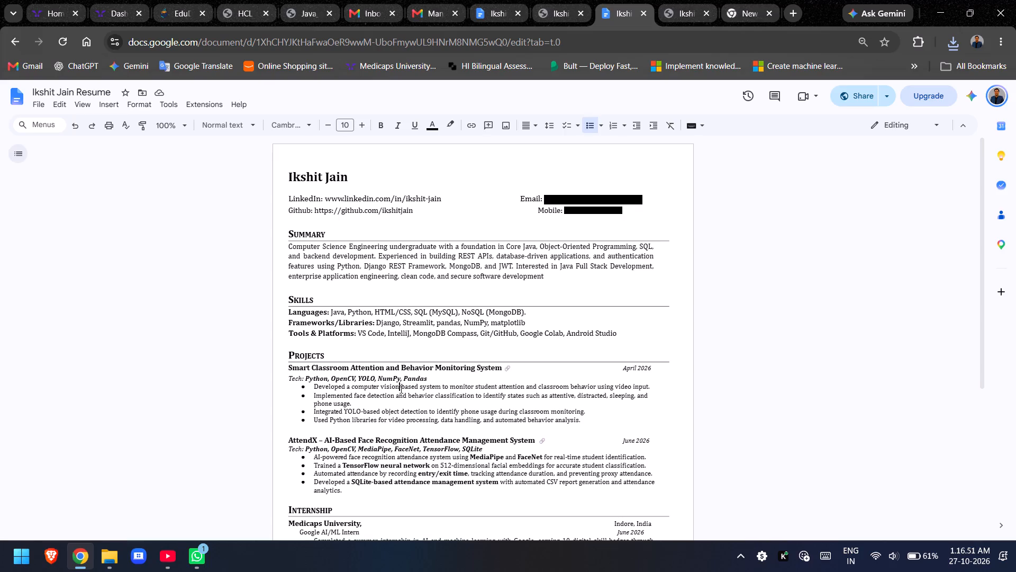
{"action": "left_click", "coordinate": [401, 404]}
{"action": "left_click", "coordinate": [379, 382]}
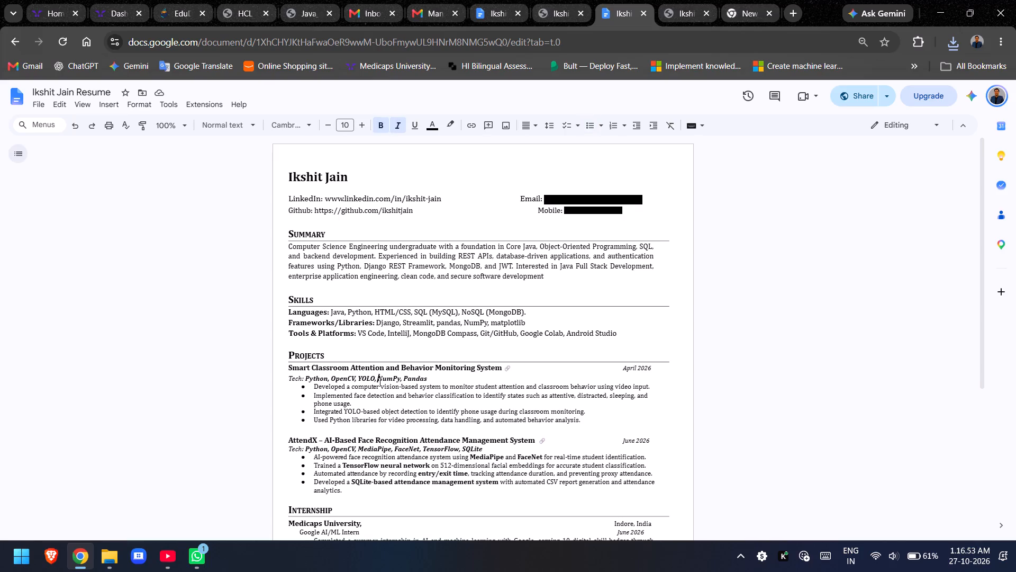
Review the earlier resume's layout from the Projects section through Internship, Education and Position of Responsibility.
{"action": "left_click", "coordinate": [372, 368]}
{"action": "scroll", "coordinate": [392, 445], "scroll_direction": "down", "scroll_amount": 1}
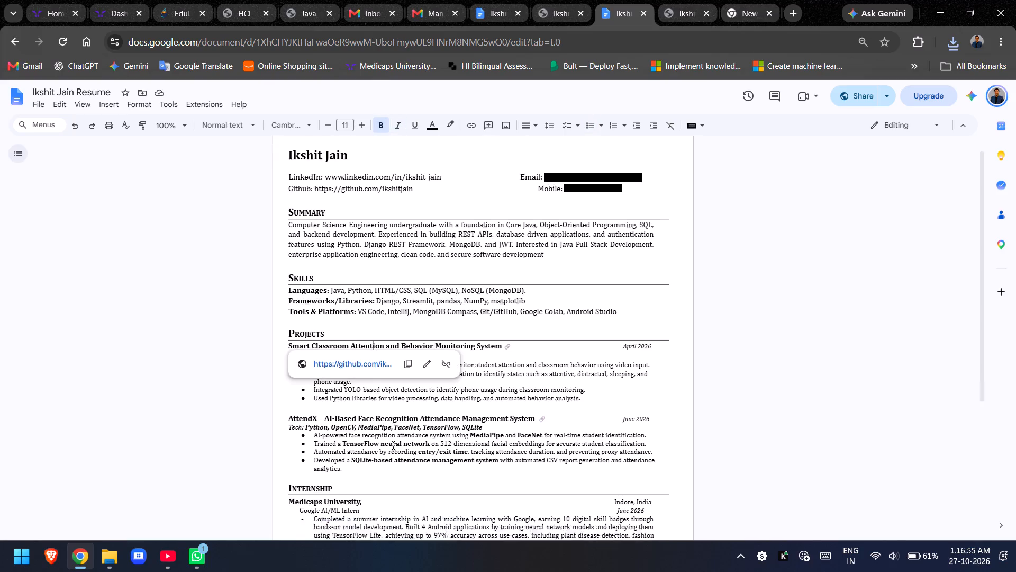
{"action": "scroll", "coordinate": [392, 445], "scroll_direction": "down", "scroll_amount": 2}
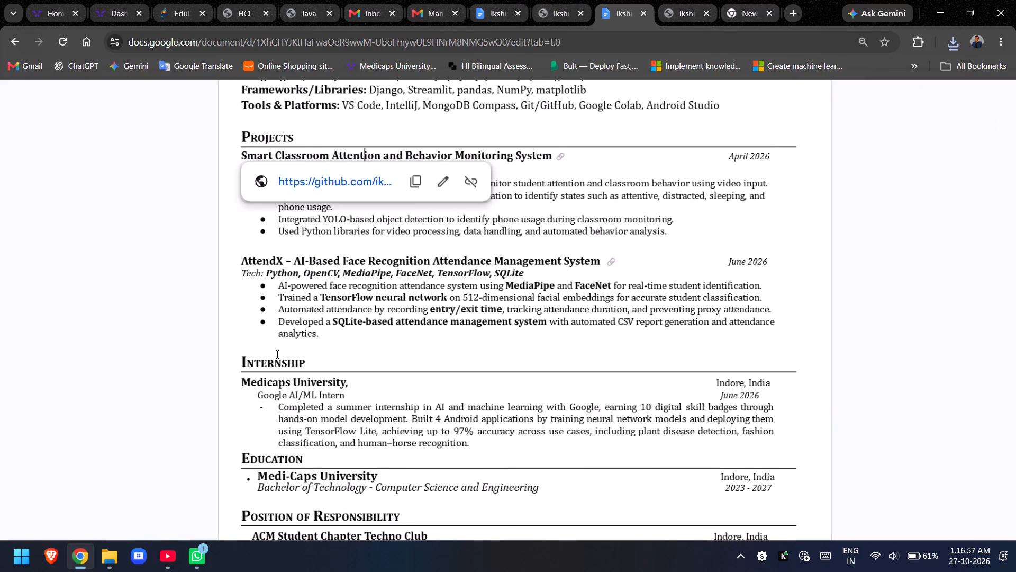
{"action": "left_click", "coordinate": [283, 358]}
{"action": "scroll", "coordinate": [283, 358], "scroll_direction": "up", "scroll_amount": 1}
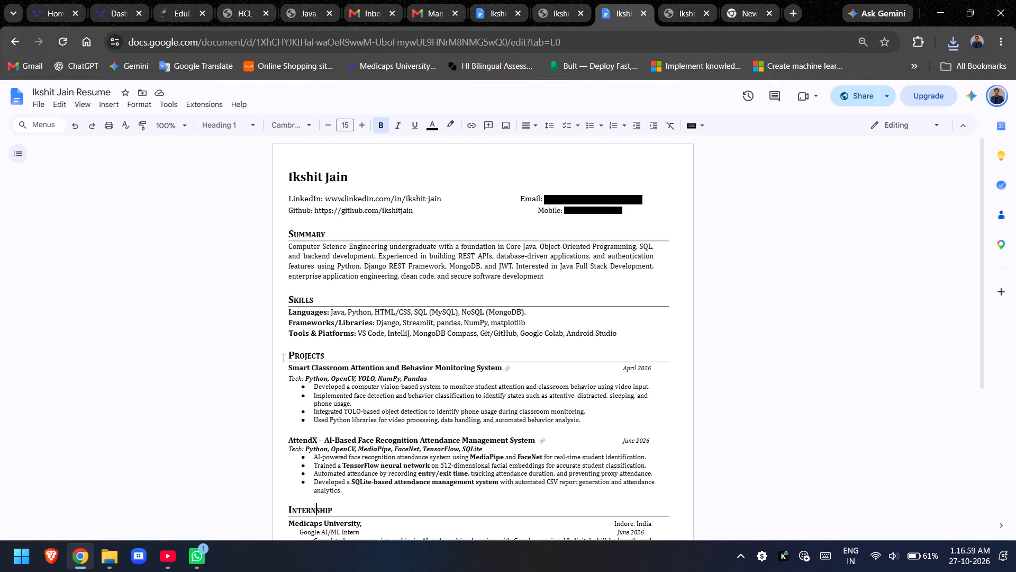
{"action": "scroll", "coordinate": [283, 358], "scroll_direction": "down", "scroll_amount": 1}
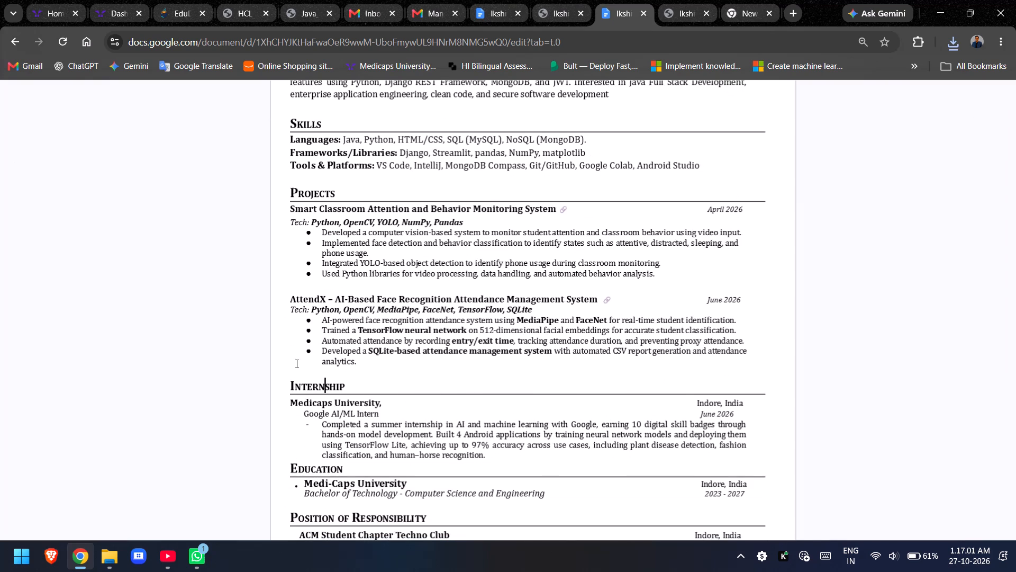
{"action": "scroll", "coordinate": [295, 365], "scroll_direction": "down", "scroll_amount": 1}
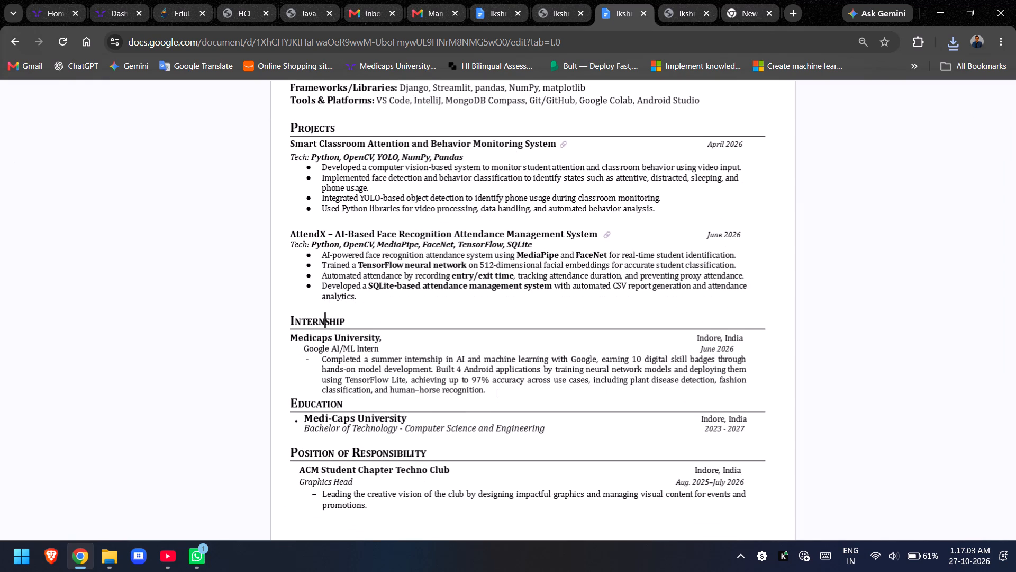
Insert a blank, unbulleted line after the Google AI/ML internship description to separate it from the Education heading.
{"action": "left_click", "coordinate": [496, 392]}
{"action": "key", "text": "Return"}
{"action": "key", "text": "BackSpace"}
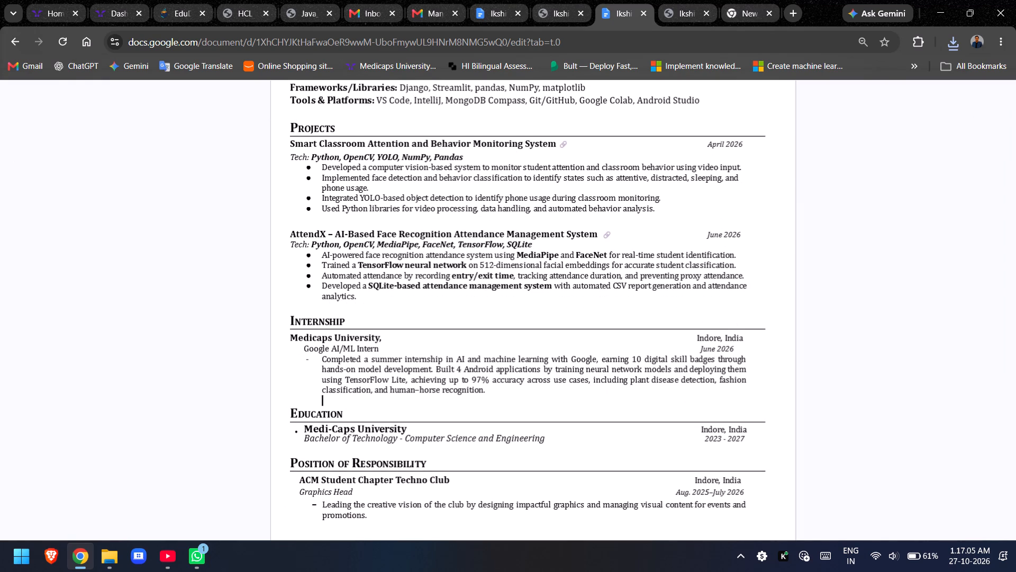
{"action": "key", "text": "BackSpace"}
Check the spacing around Education and Position of Responsibility, and look over the whole resume page.
{"action": "left_click", "coordinate": [331, 445]}
{"action": "left_click", "coordinate": [297, 450]}
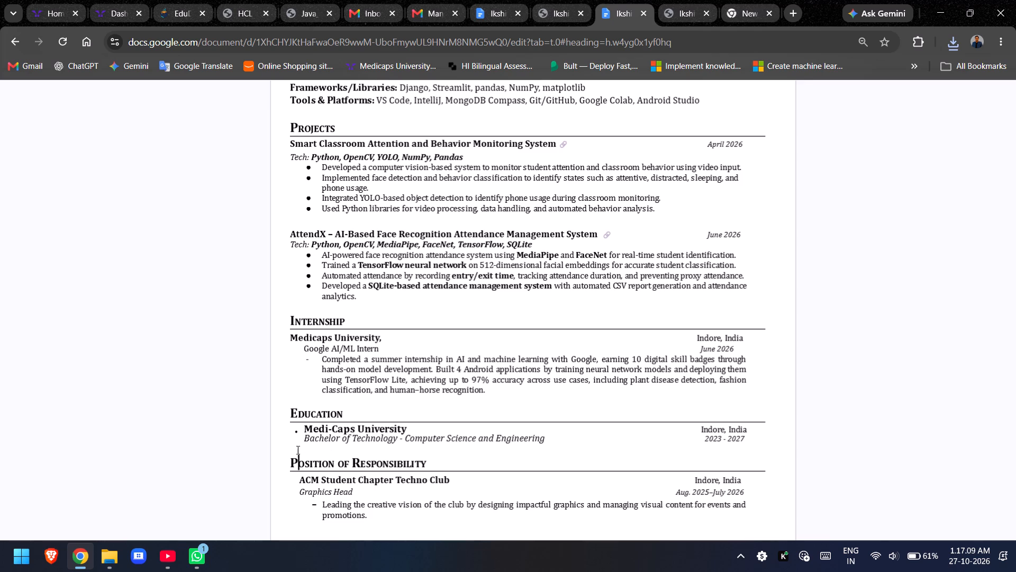
{"action": "left_click", "coordinate": [617, 445]}
{"action": "key", "text": "Up"}
{"action": "key", "text": "Down"}
{"action": "scroll", "coordinate": [617, 445], "scroll_direction": "down", "scroll_amount": 1}
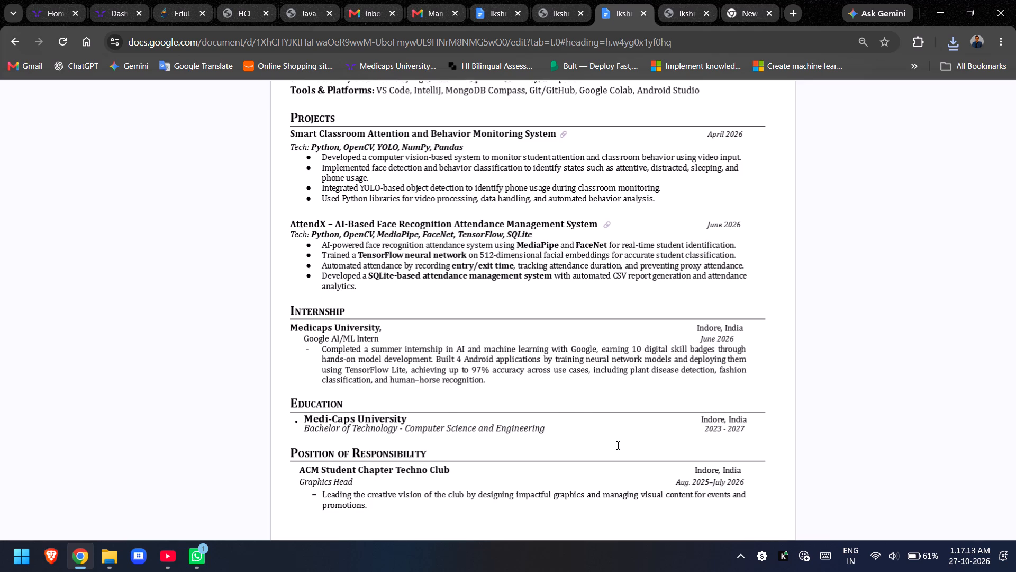
{"action": "scroll", "coordinate": [617, 445], "scroll_direction": "down", "scroll_amount": 1}
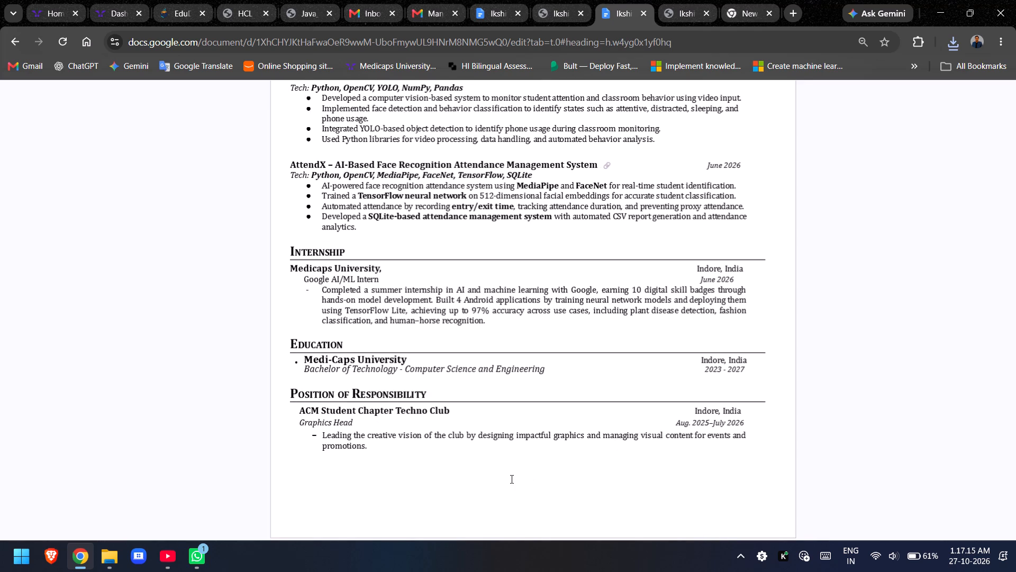
{"action": "scroll", "coordinate": [511, 479], "scroll_direction": "up", "scroll_amount": 3}
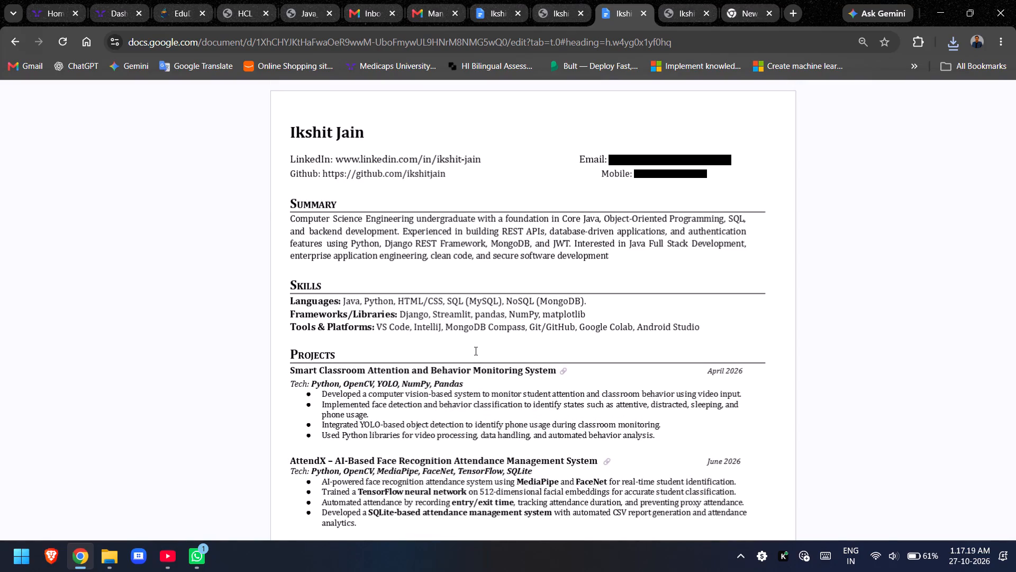
{"action": "scroll", "coordinate": [497, 220], "scroll_direction": "up", "scroll_amount": 7}
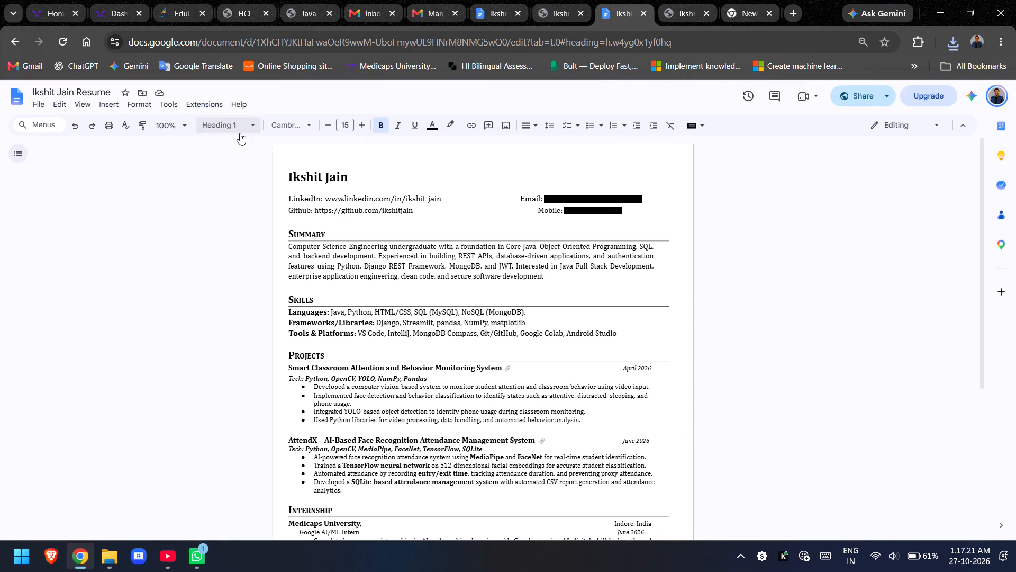
Download the respaced resume as a PDF document, open the downloaded file to check it, and close it again.
{"action": "left_click", "coordinate": [47, 109]}
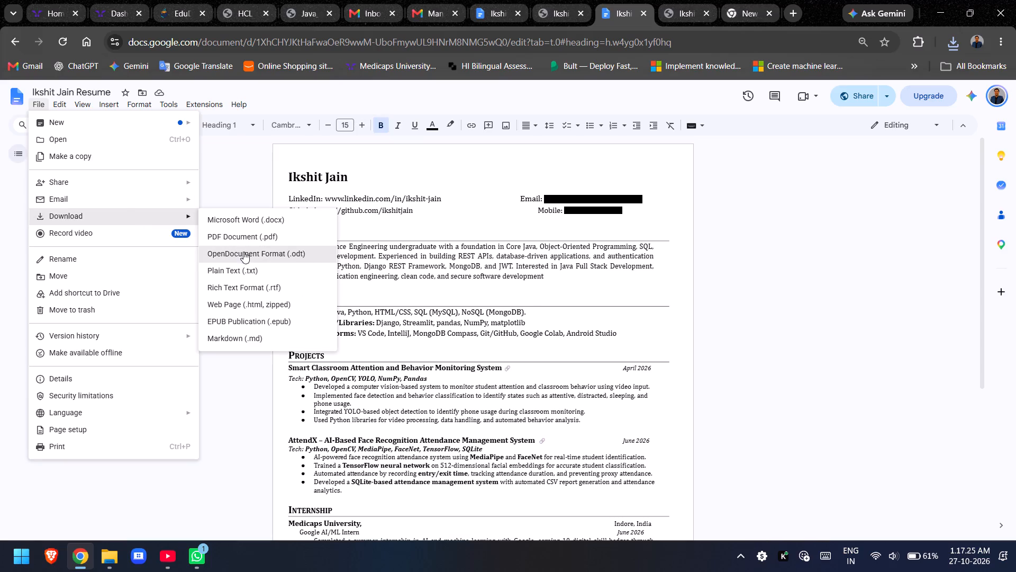
{"action": "left_click", "coordinate": [256, 233]}
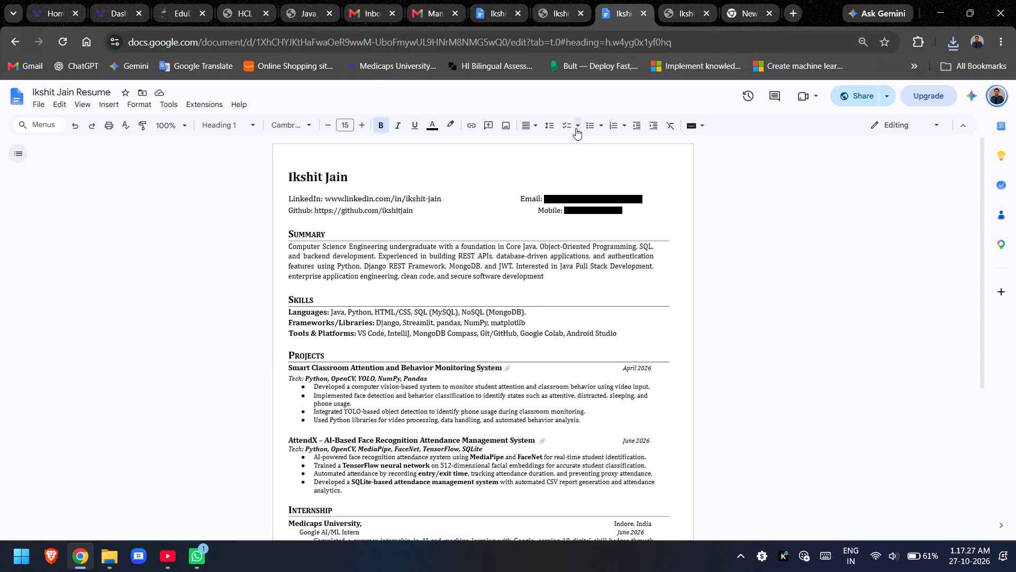
{"action": "left_click", "coordinate": [867, 84]}
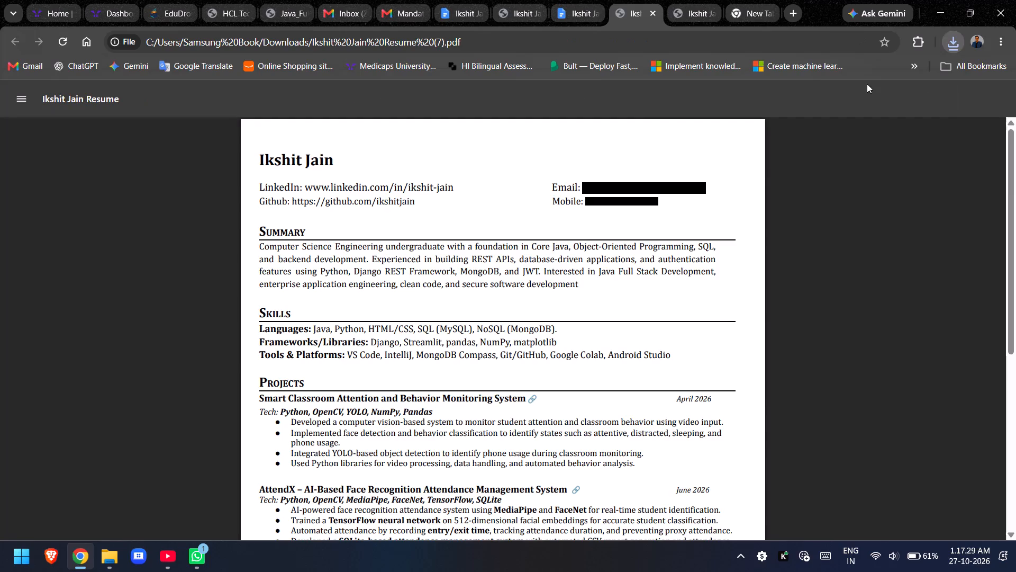
{"action": "key", "text": "ctrl+w"}
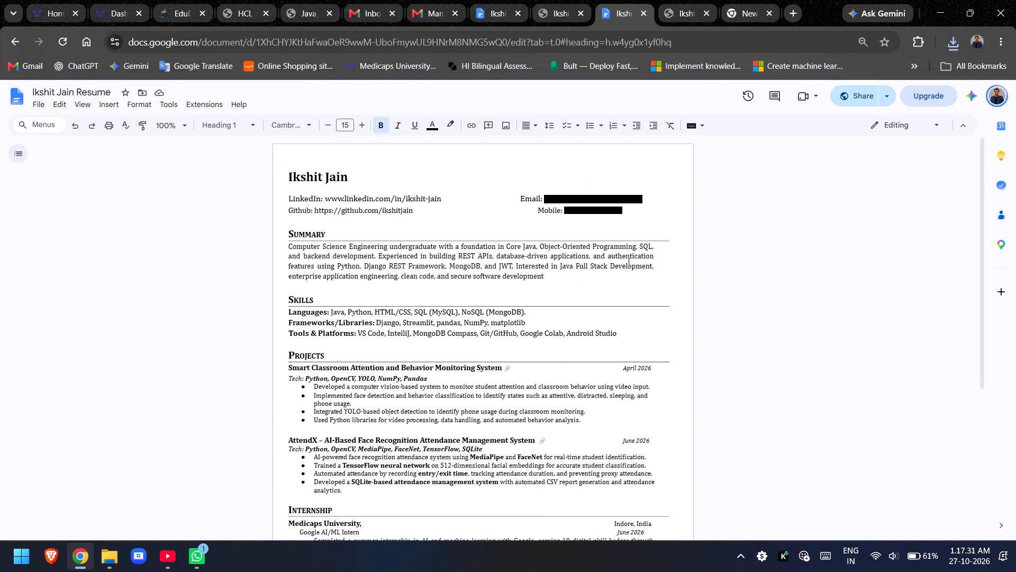
Switch to the Downloads folder in File Explorer, refresh the listing and select the resume PDF numbered (7).
{"action": "left_click", "coordinate": [114, 567]}
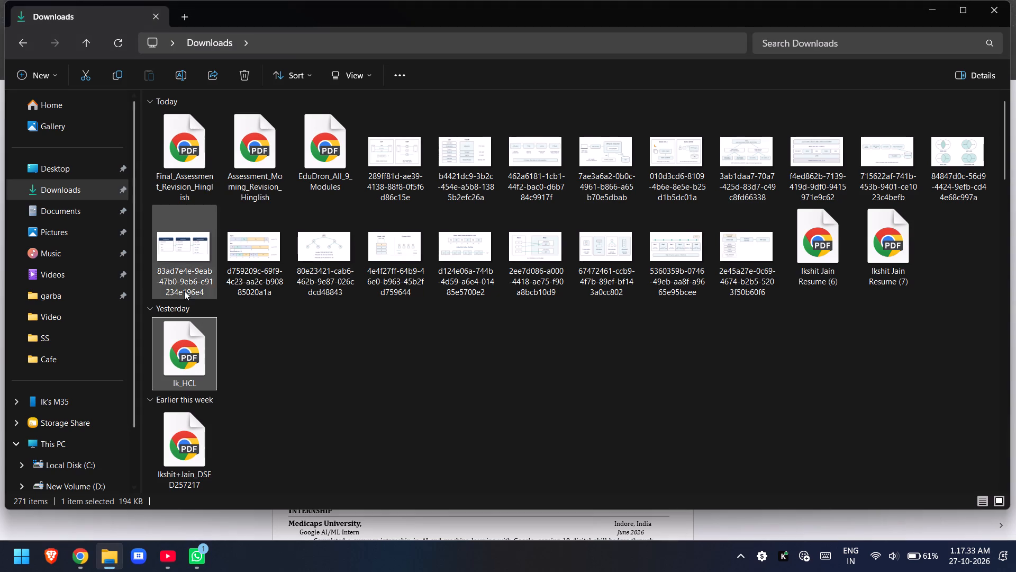
{"action": "key", "text": "ctrl+r"}
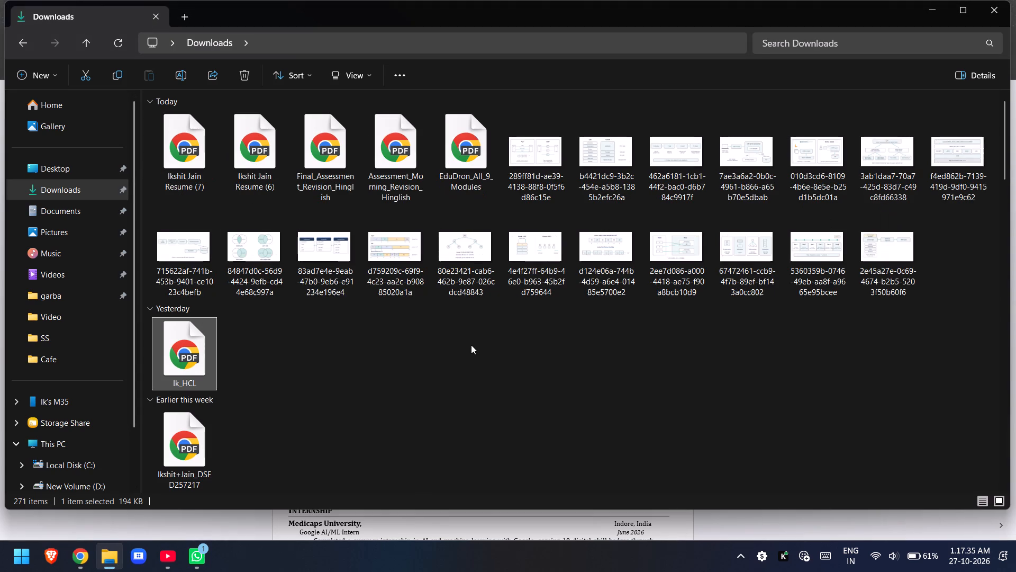
{"action": "left_click", "coordinate": [211, 185]}
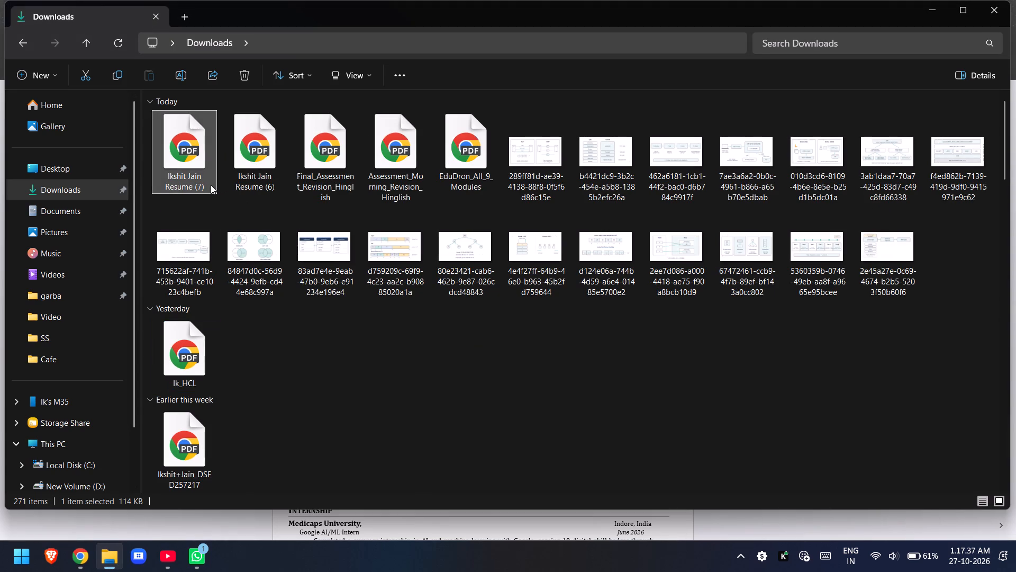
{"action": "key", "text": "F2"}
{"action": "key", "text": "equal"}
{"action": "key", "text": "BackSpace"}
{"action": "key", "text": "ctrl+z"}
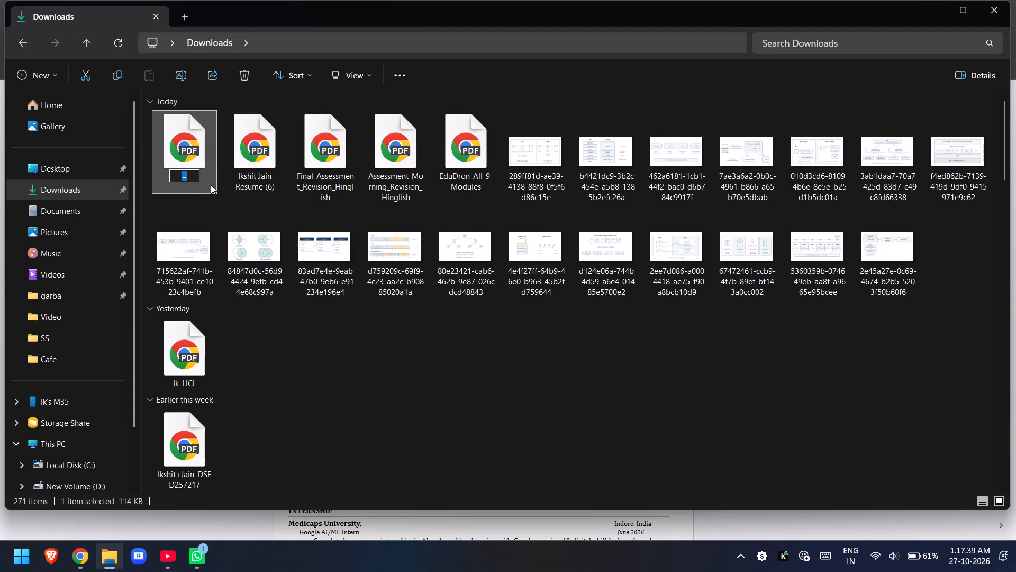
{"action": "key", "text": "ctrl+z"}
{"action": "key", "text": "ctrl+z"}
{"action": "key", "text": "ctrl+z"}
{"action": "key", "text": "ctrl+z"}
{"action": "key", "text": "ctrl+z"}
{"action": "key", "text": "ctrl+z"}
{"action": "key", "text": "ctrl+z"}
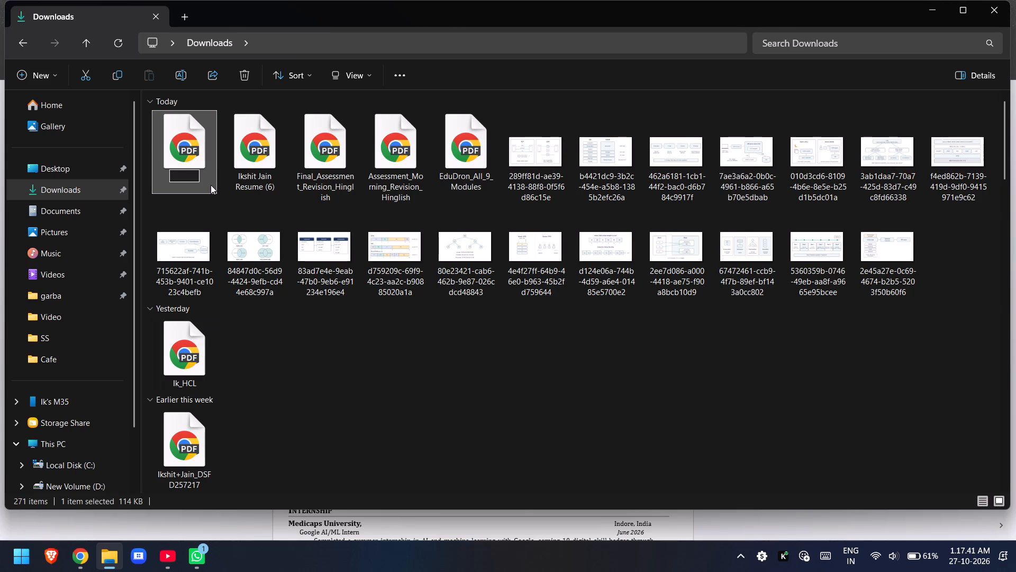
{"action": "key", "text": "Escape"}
Rename the selected resume PDF, replacing the (7) at the end of its name with Updated.
{"action": "key", "text": "F2"}
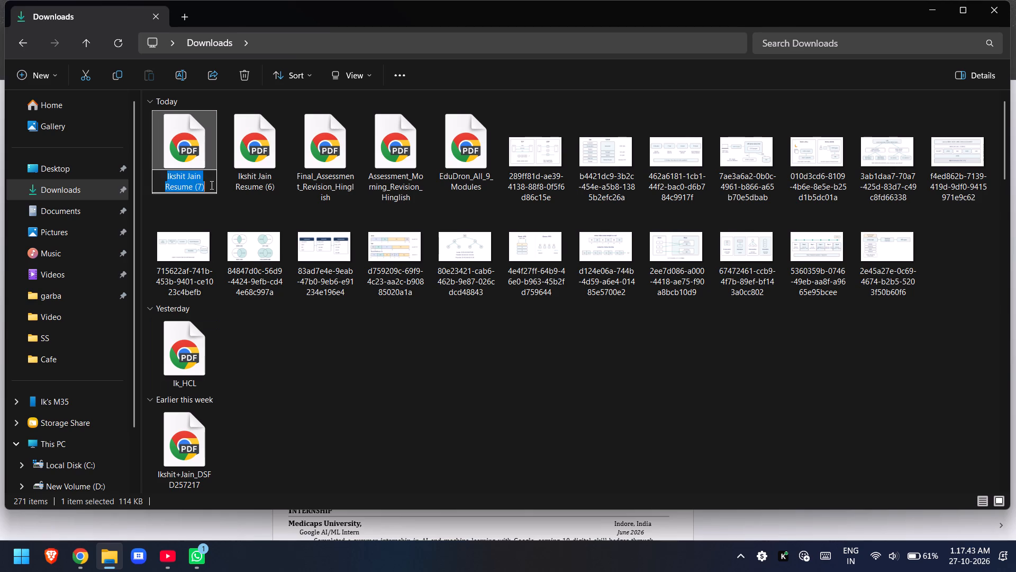
{"action": "key", "text": "Right"}
{"action": "key", "text": "BackSpace"}
{"action": "key", "text": "BackSpace"}
{"action": "key", "text": "BackSpace"}
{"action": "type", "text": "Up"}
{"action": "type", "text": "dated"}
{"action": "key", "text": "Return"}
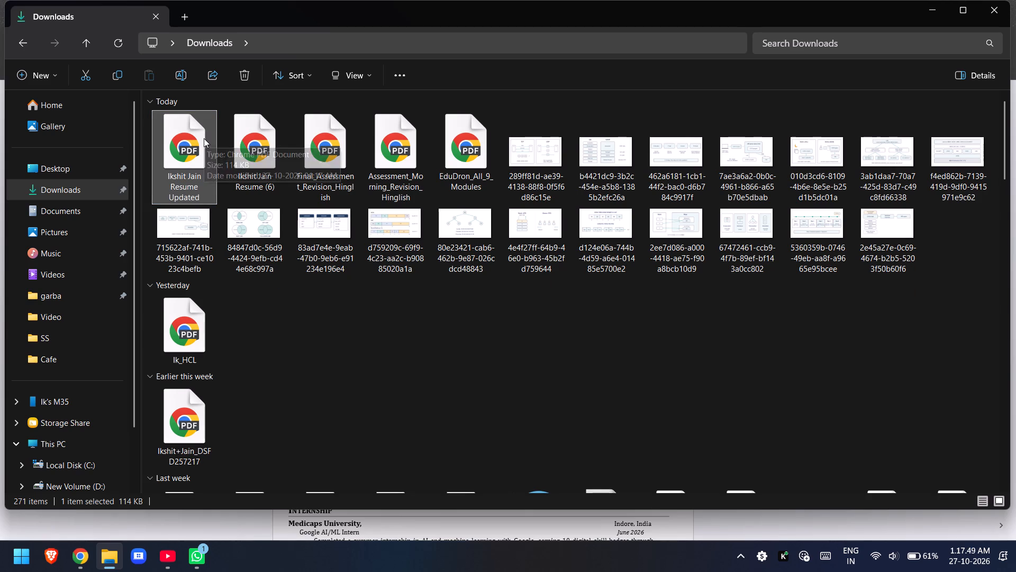
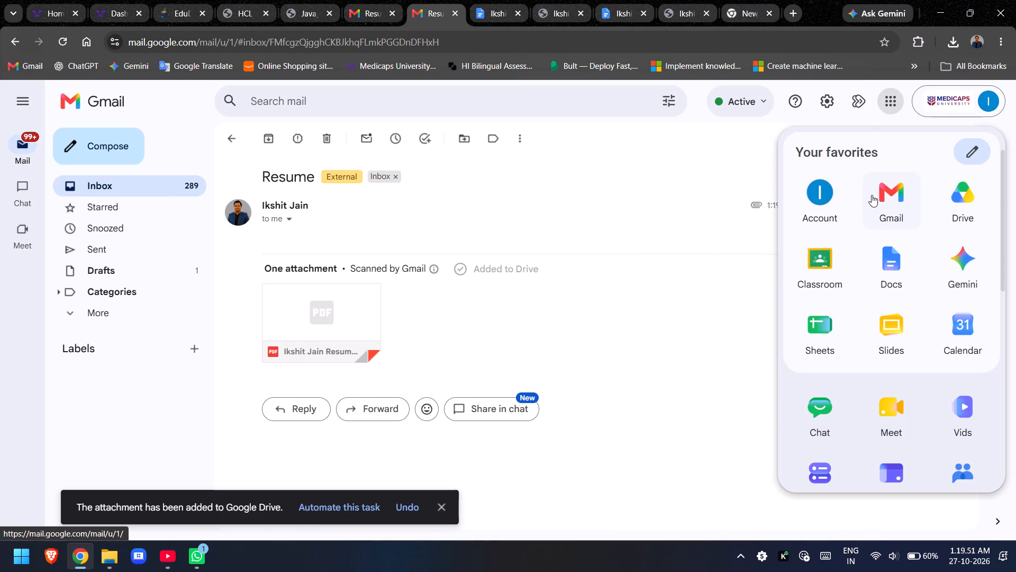
{"action": "left_click", "coordinate": [939, 202]}
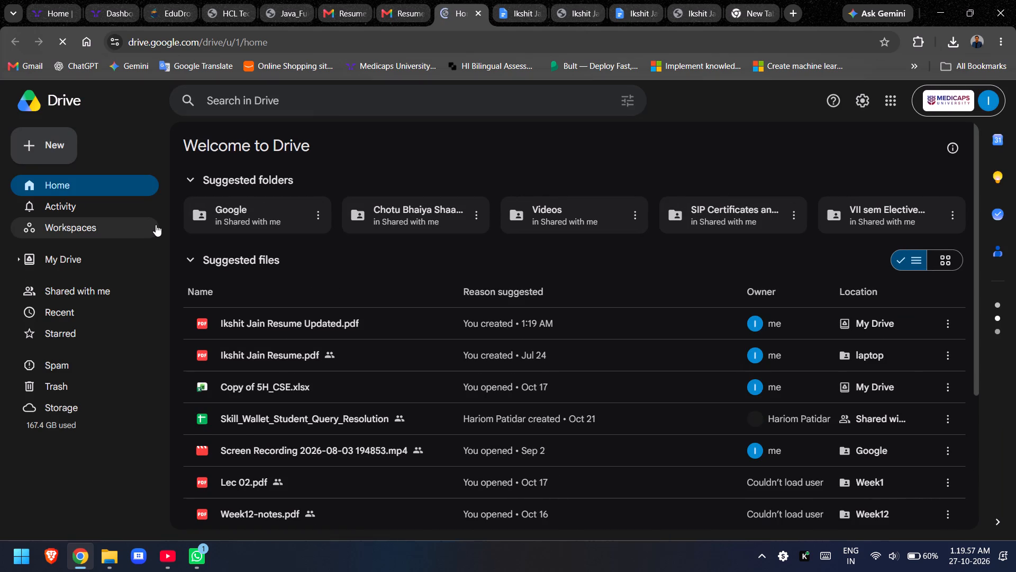
{"action": "left_click", "coordinate": [108, 262]}
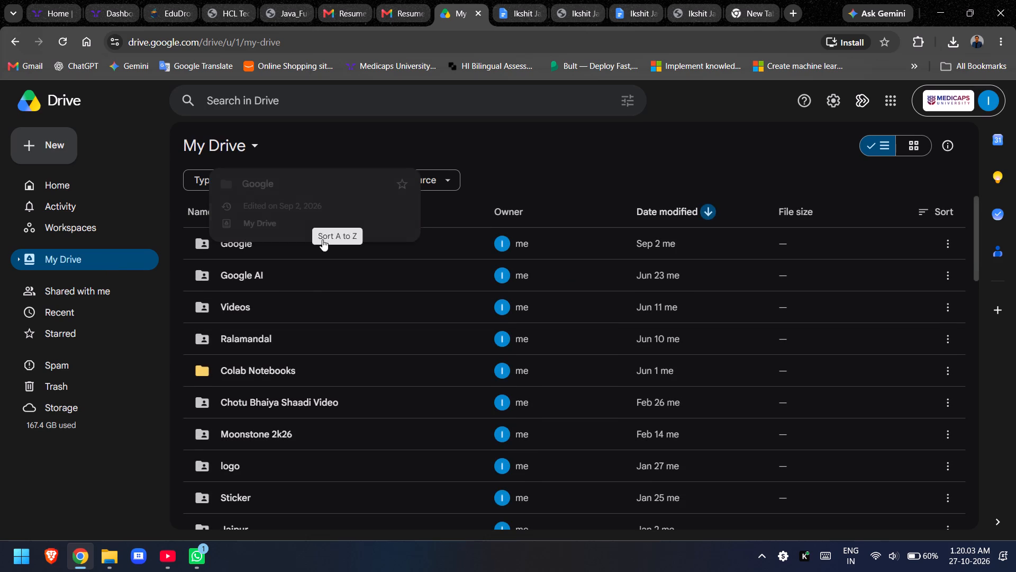
Create a new folder named Placement in My Drive and open it.
{"action": "scroll", "coordinate": [302, 343], "scroll_direction": "down", "scroll_amount": 8}
{"action": "scroll", "coordinate": [302, 343], "scroll_direction": "up", "scroll_amount": 11}
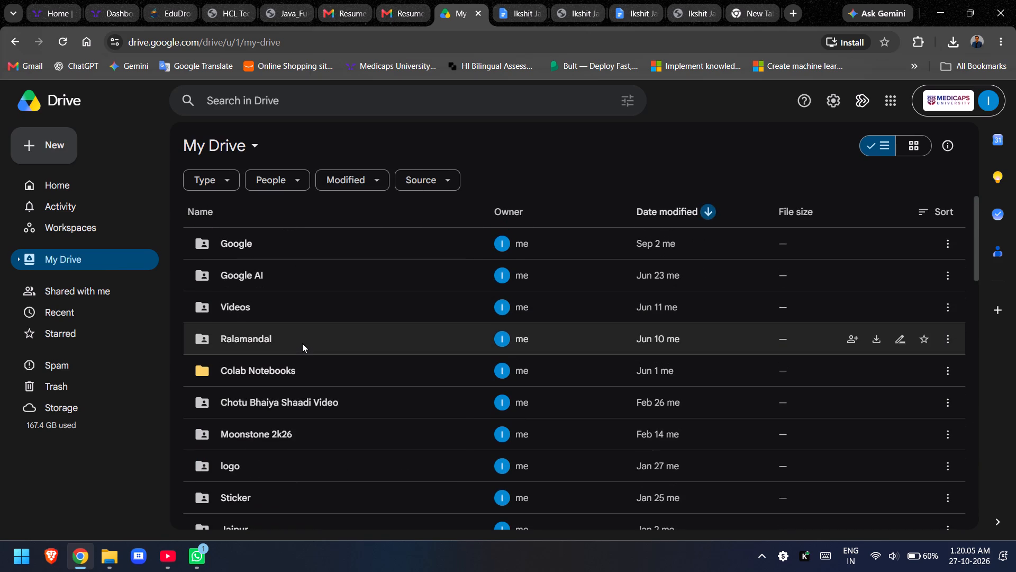
{"action": "left_click", "coordinate": [62, 154]}
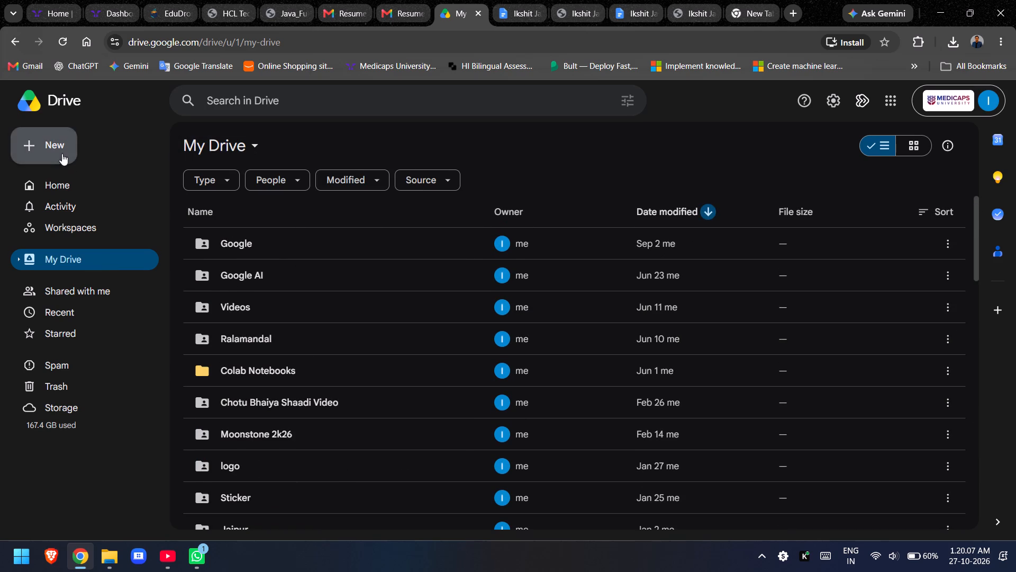
{"action": "left_click", "coordinate": [106, 137]}
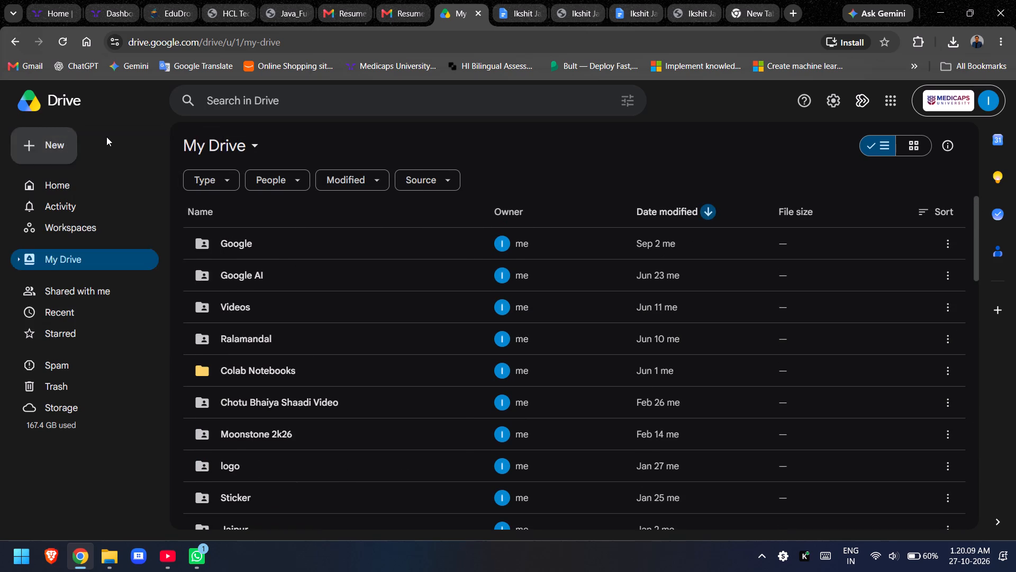
{"action": "key", "text": "BackSpace"}
{"action": "type", "text": "Placement"}
{"action": "key", "text": "Return"}
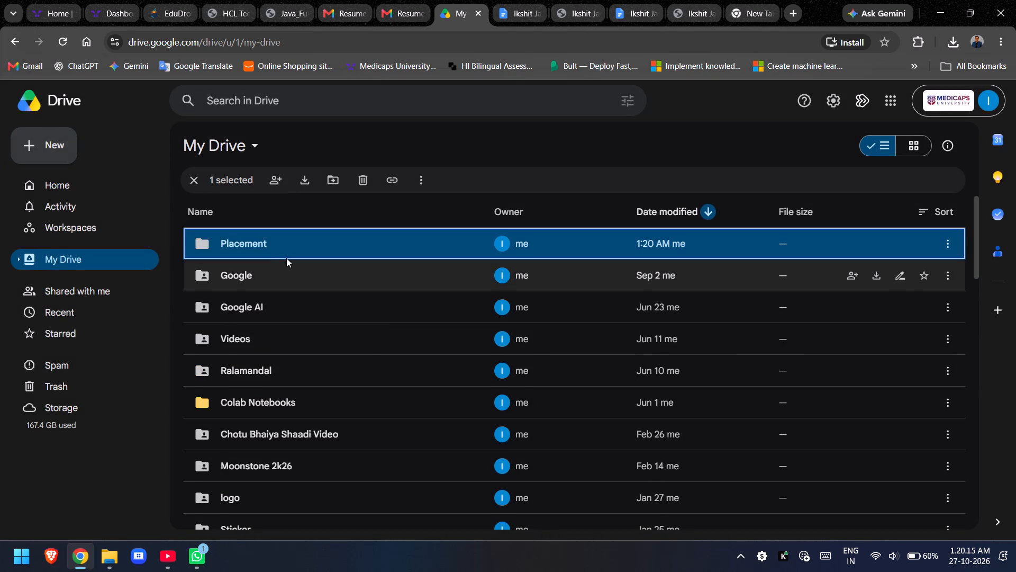
{"action": "double_click", "coordinate": [304, 238]}
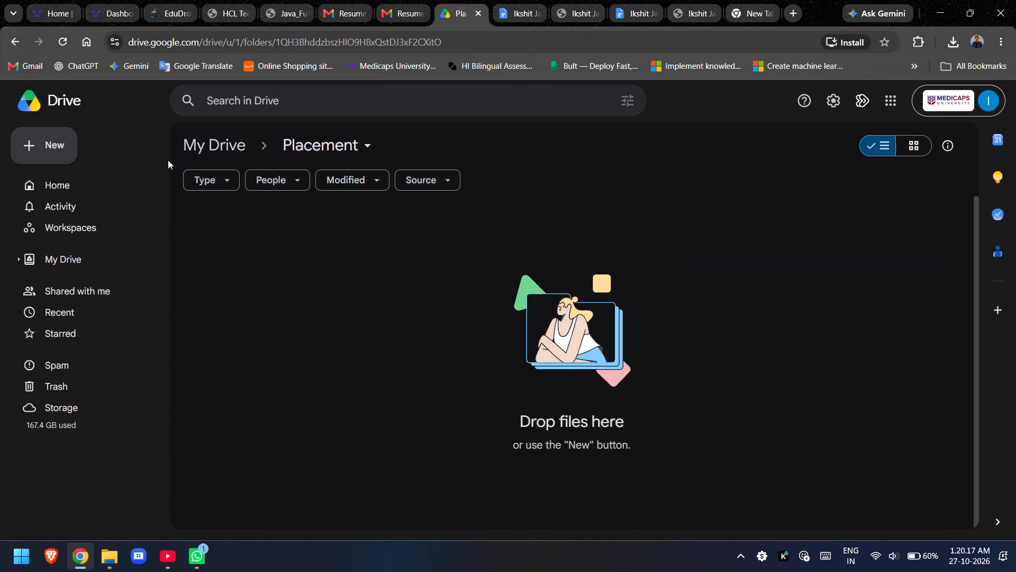
Upload the updated resume PDF from the Downloads folder into the Placement folder in Drive.
{"action": "left_click", "coordinate": [70, 155]}
{"action": "left_click", "coordinate": [117, 171]}
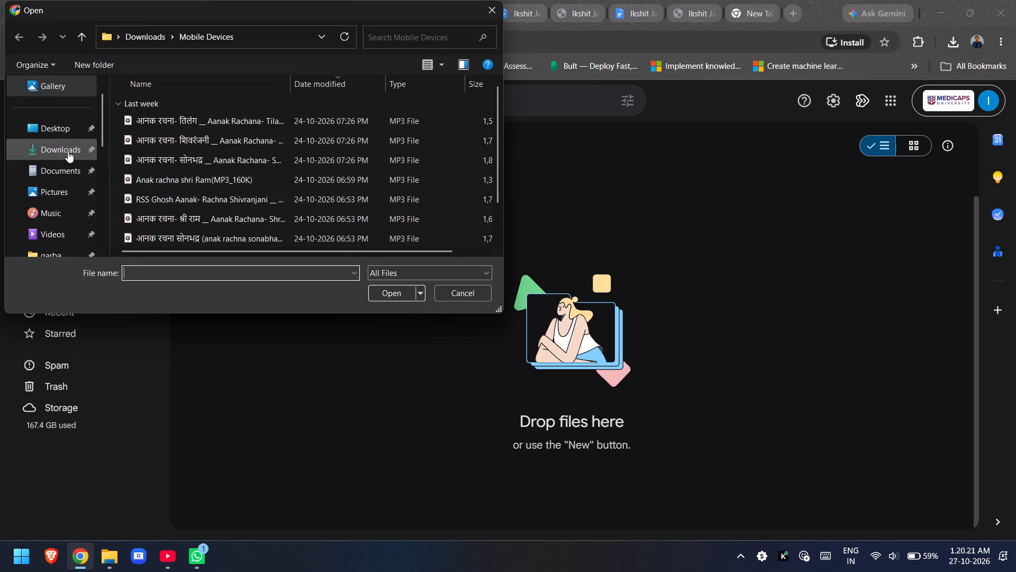
{"action": "left_click", "coordinate": [68, 151]}
{"action": "scroll", "coordinate": [169, 102], "scroll_direction": "up", "scroll_amount": 3}
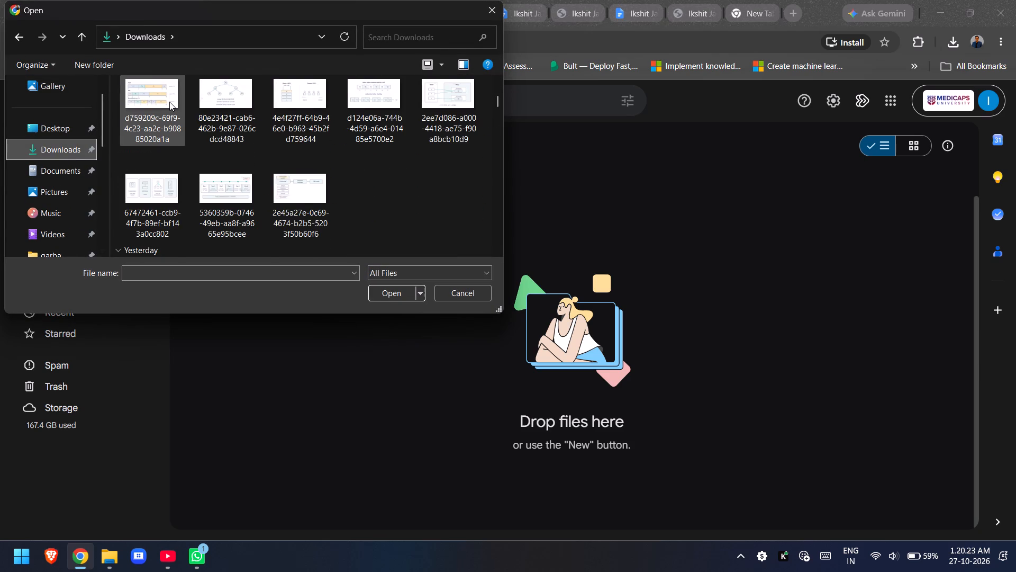
{"action": "scroll", "coordinate": [169, 102], "scroll_direction": "up", "scroll_amount": 5}
{"action": "left_click", "coordinate": [169, 134]}
{"action": "key", "text": "Return"}
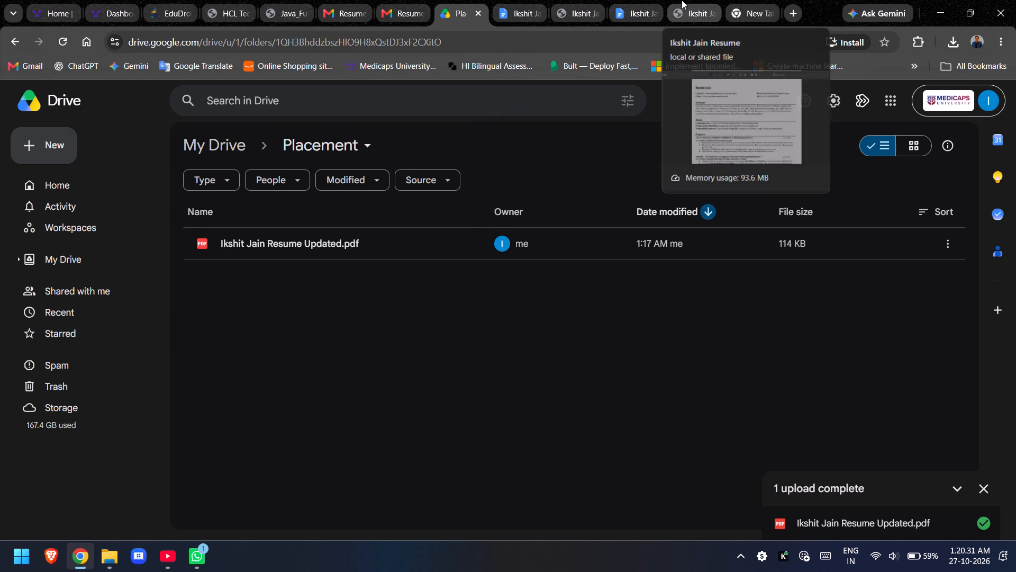
Close the Drive tab, one Resume mail tab, both resume document tabs and the older resume PDF tab, keeping the latest PDF open.
{"action": "key", "text": "ctrl+w"}
{"action": "key", "text": "ctrl+w"}
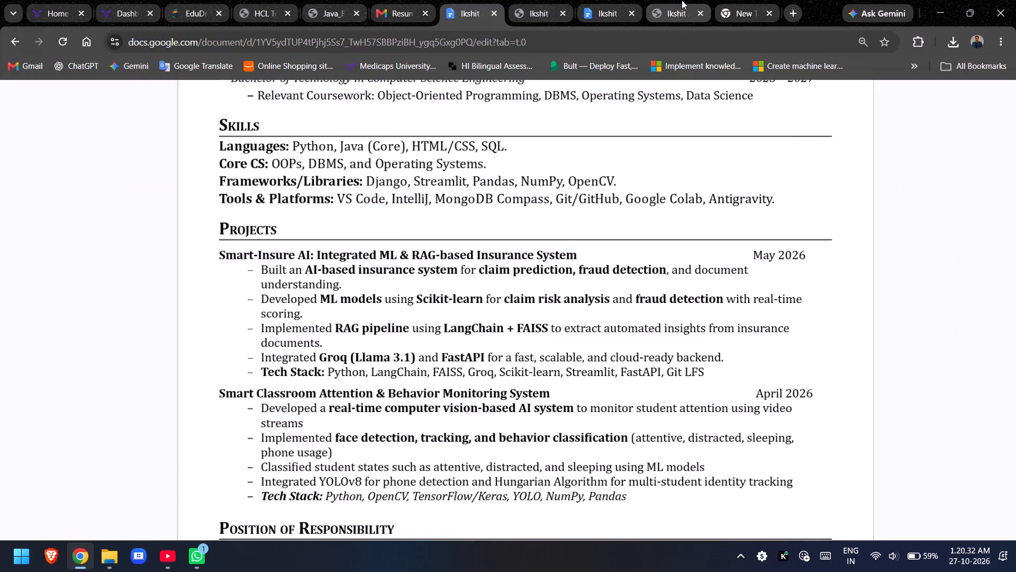
{"action": "key", "text": "ctrl+w"}
{"action": "key", "text": "ctrl+w"}
{"action": "key", "text": "ctrl+w"}
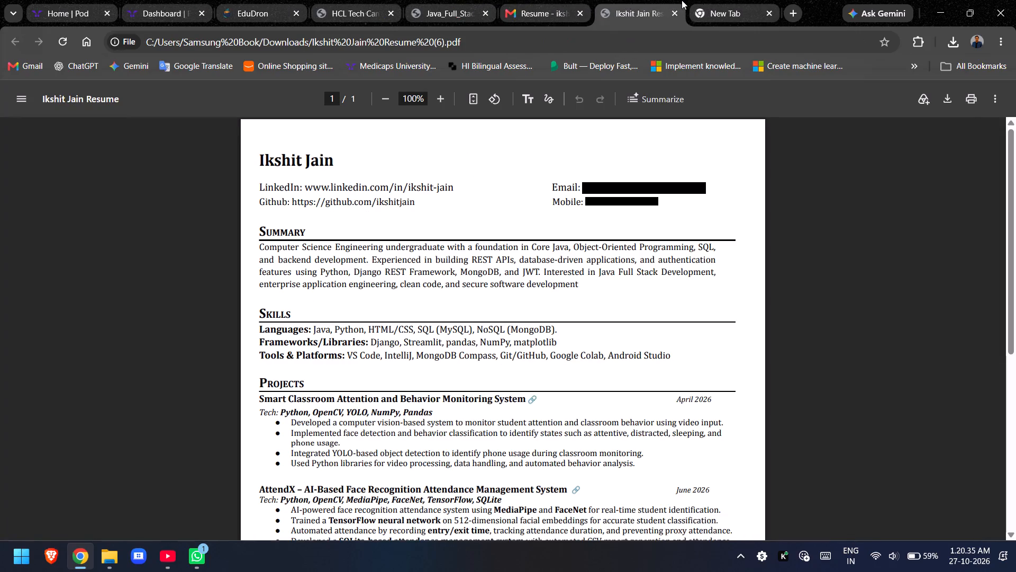
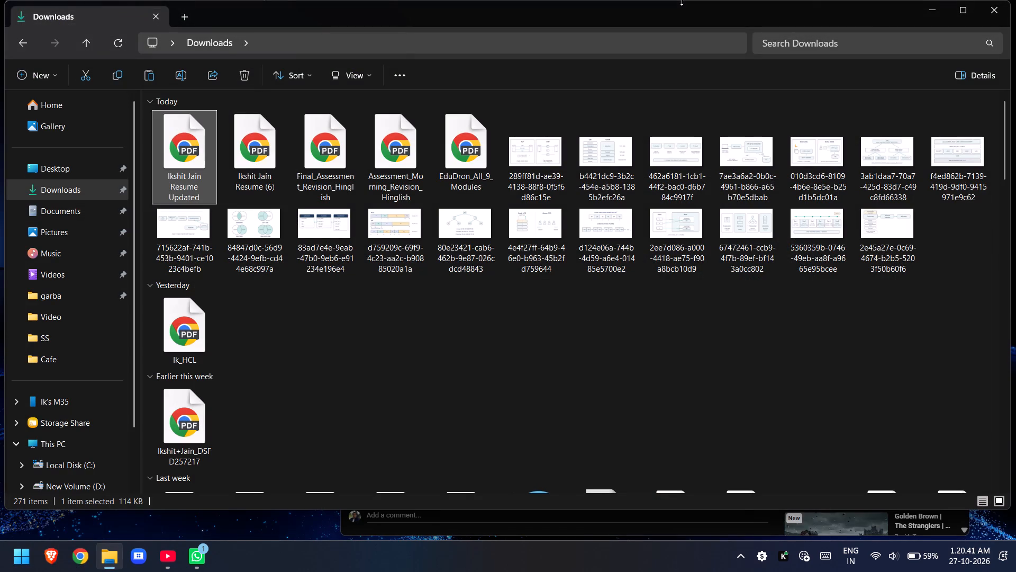
Close the Downloads folder window and the YouTube video window to clear the desktop.
{"action": "left_click", "coordinate": [999, 13]}
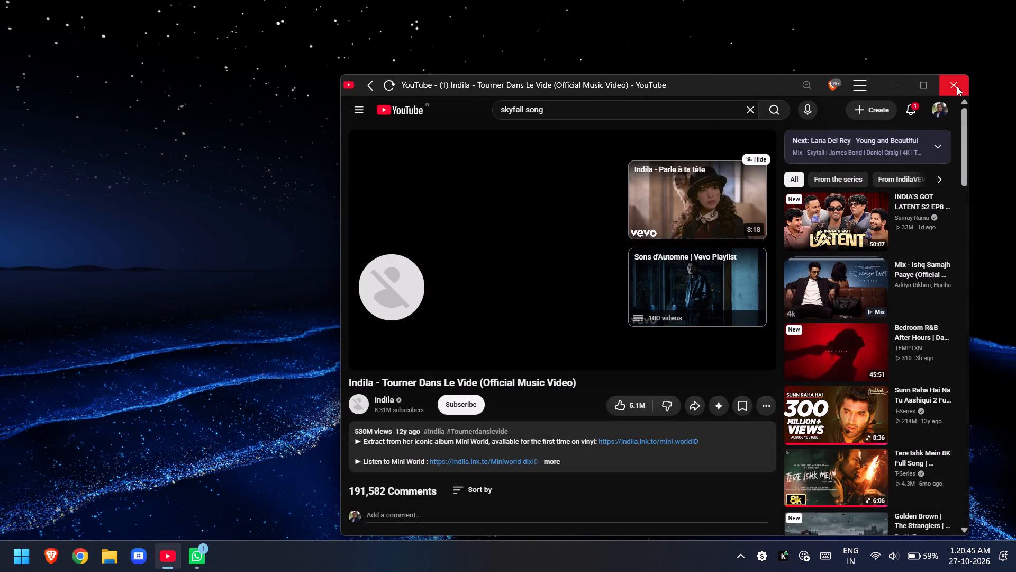
{"action": "left_click", "coordinate": [957, 86]}
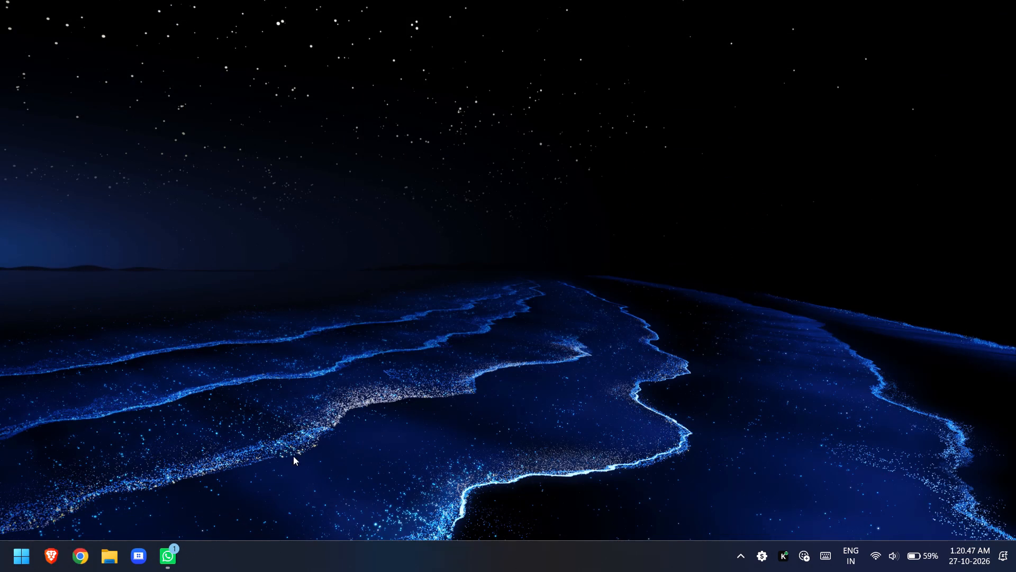
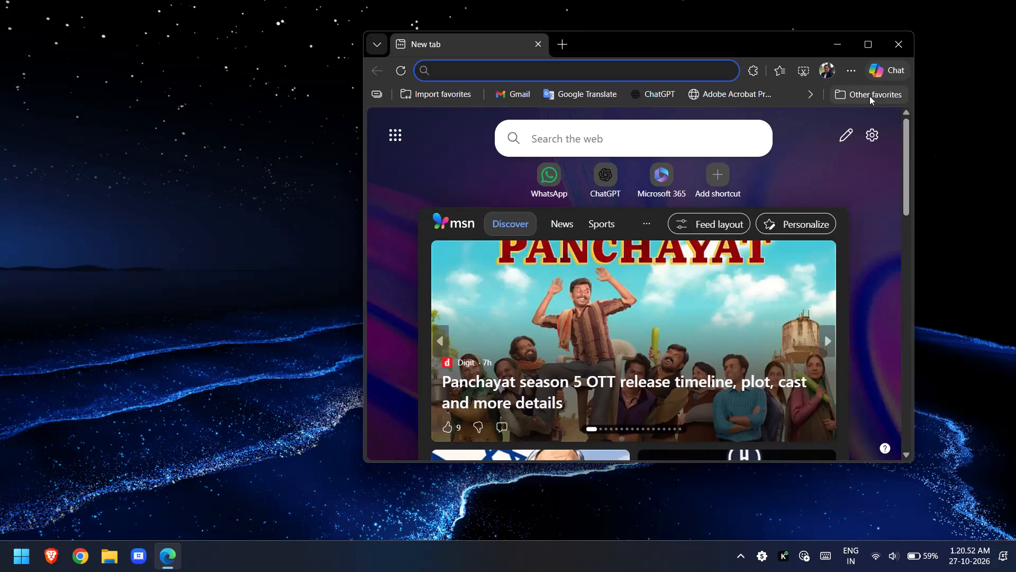
Open web.whatsapp.com in the Microsoft Edge window.
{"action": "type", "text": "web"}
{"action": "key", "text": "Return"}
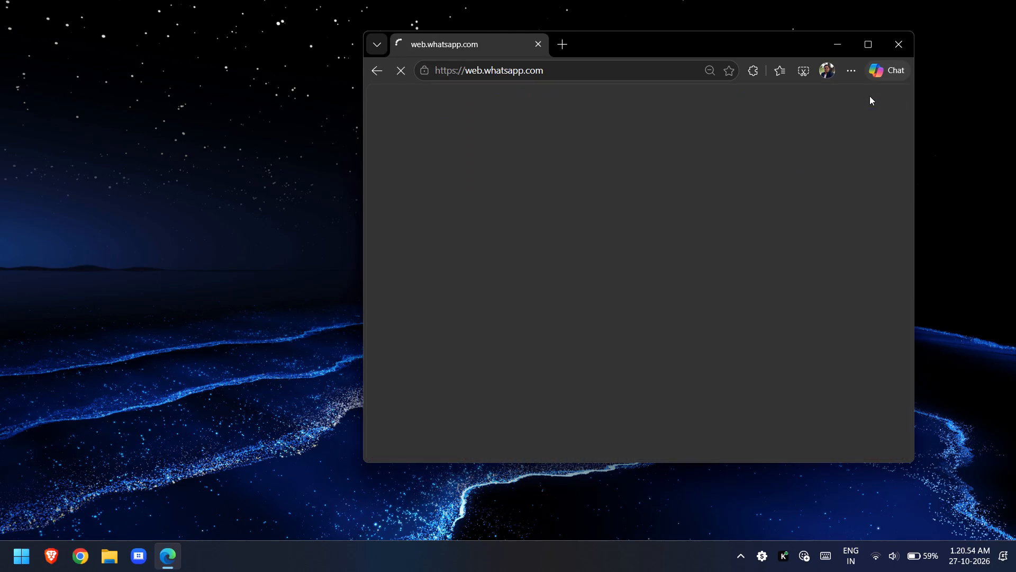